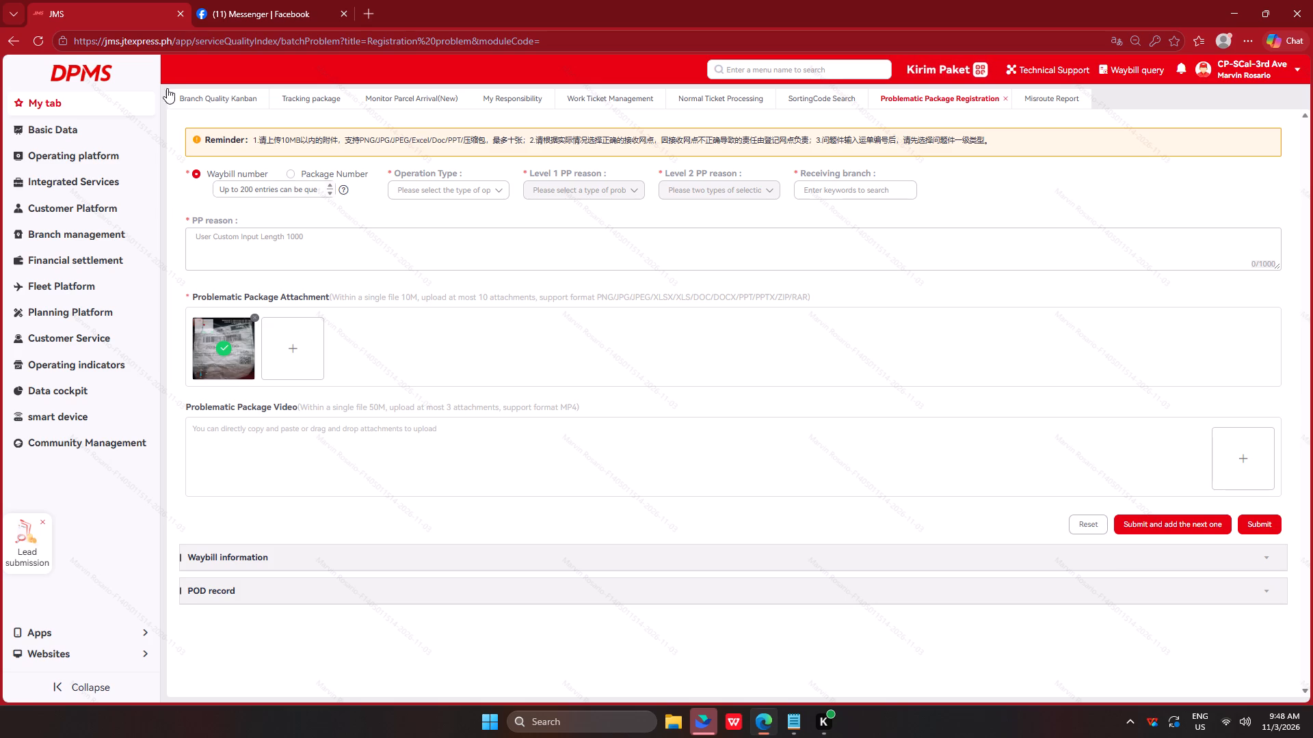
Open the attached parcel label photo in full view and start a screen capture on it.
{"action": "left_click", "coordinate": [215, 377]}
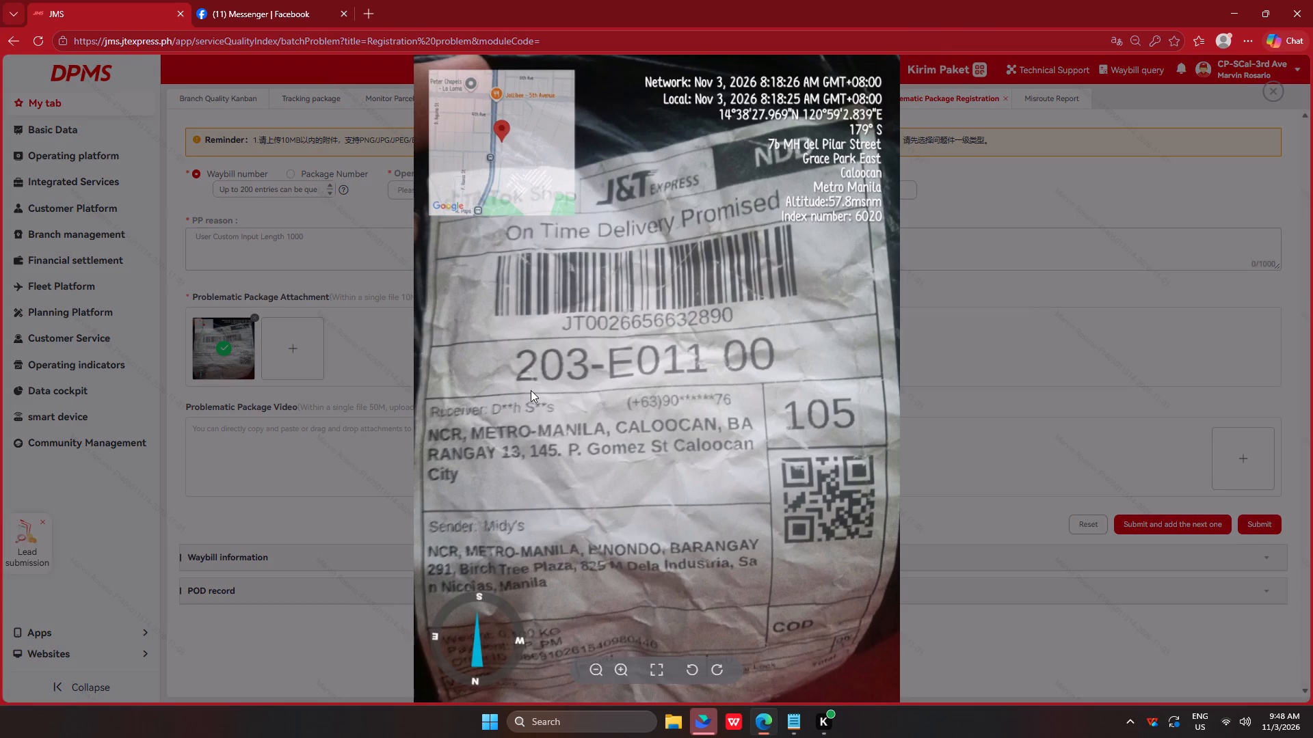
{"action": "key", "text": "ctrl+shift+a"}
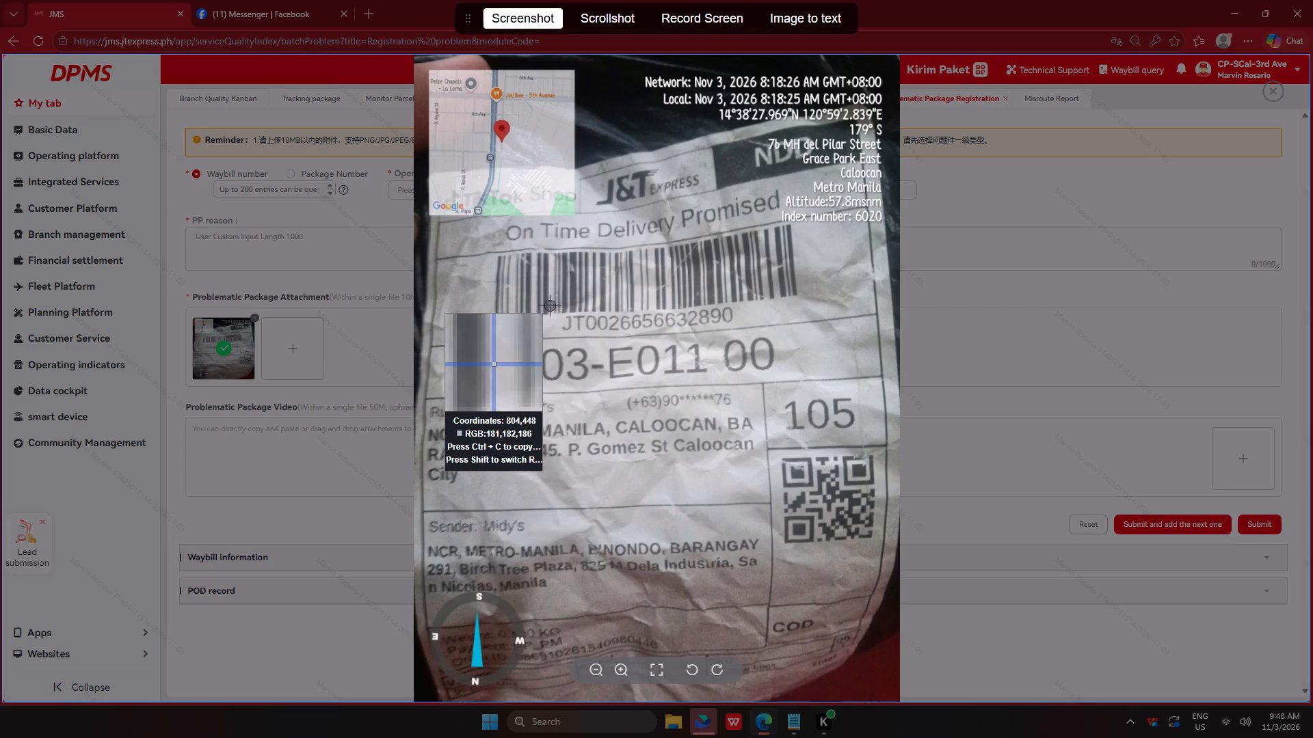
Capture the waybill number under the barcode in the parcel label photo and copy it as recognised text.
{"action": "left_click_drag", "start_coordinate": [550, 306], "coordinate": [765, 338]}
{"action": "left_click", "coordinate": [817, 29]}
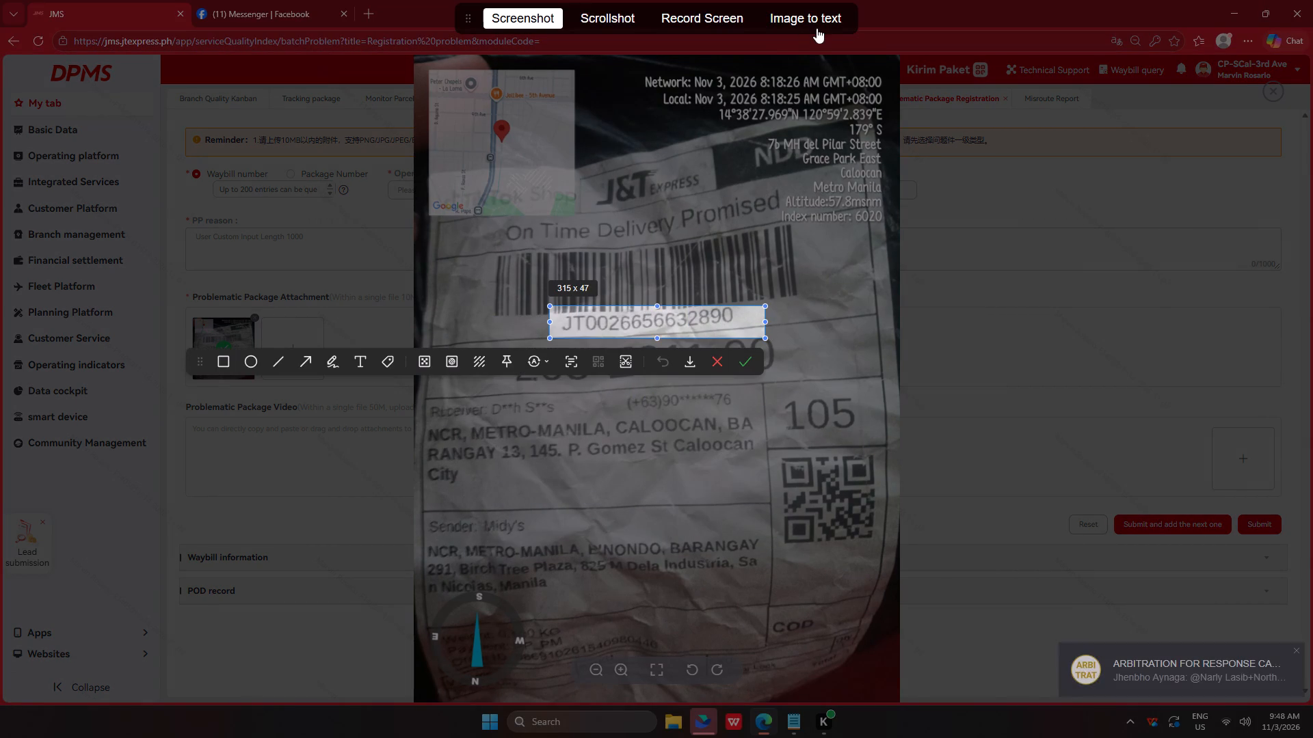
{"action": "left_click", "coordinate": [819, 18]}
{"action": "left_click", "coordinate": [749, 282]}
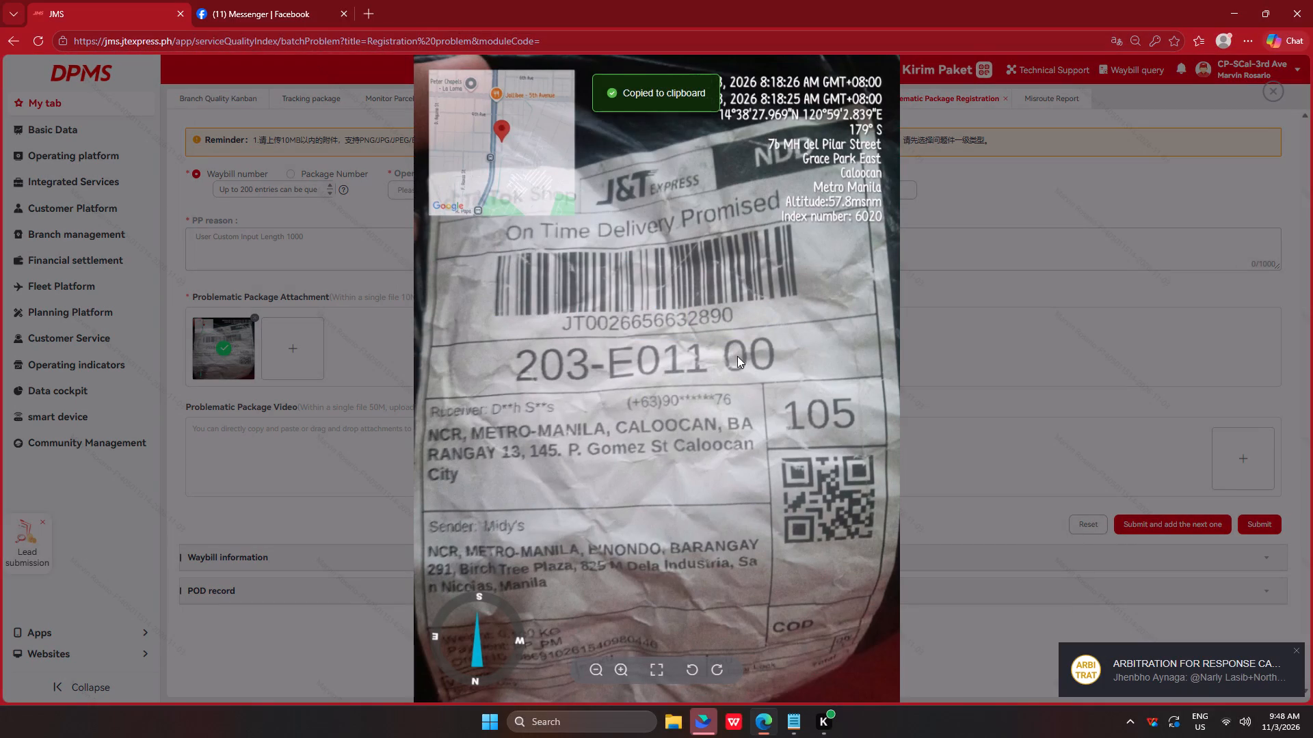
{"action": "left_click", "coordinate": [1050, 318]}
{"action": "left_click", "coordinate": [282, 190]}
{"action": "key", "text": "ctrl+v"}
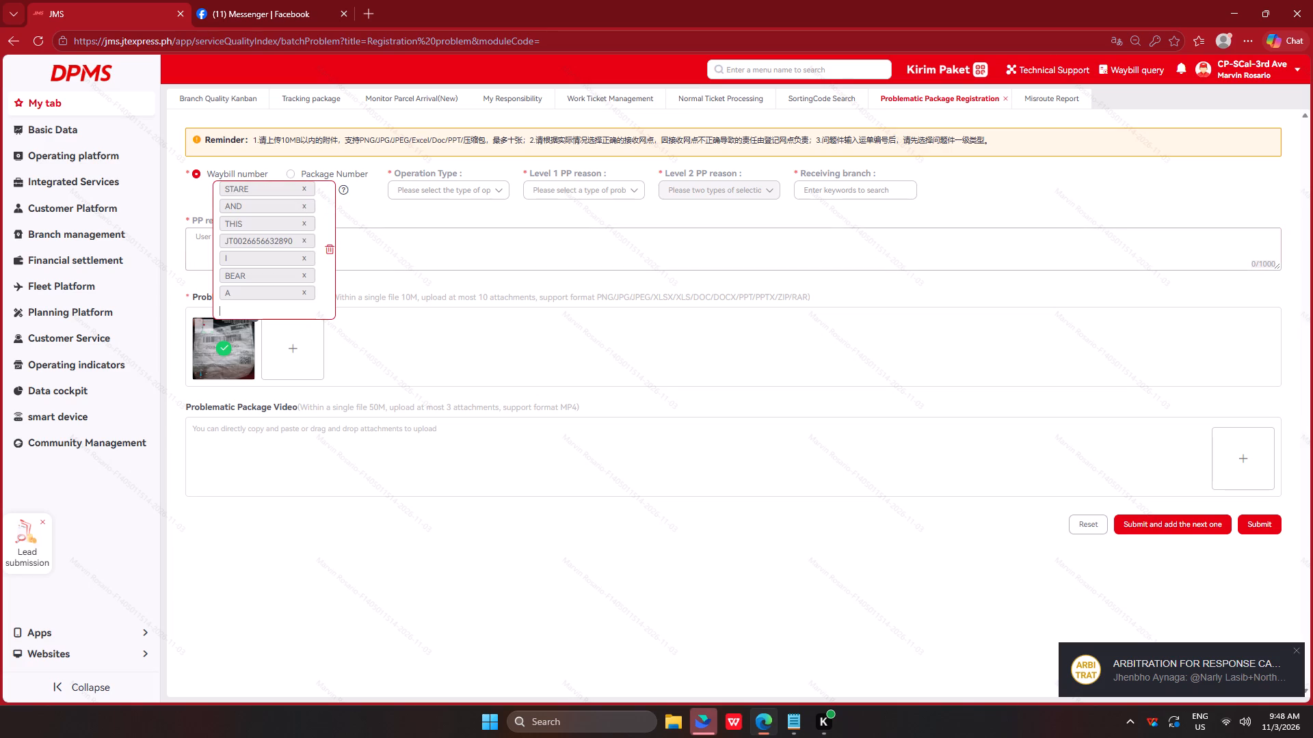
{"action": "triple_click", "coordinate": [307, 189]}
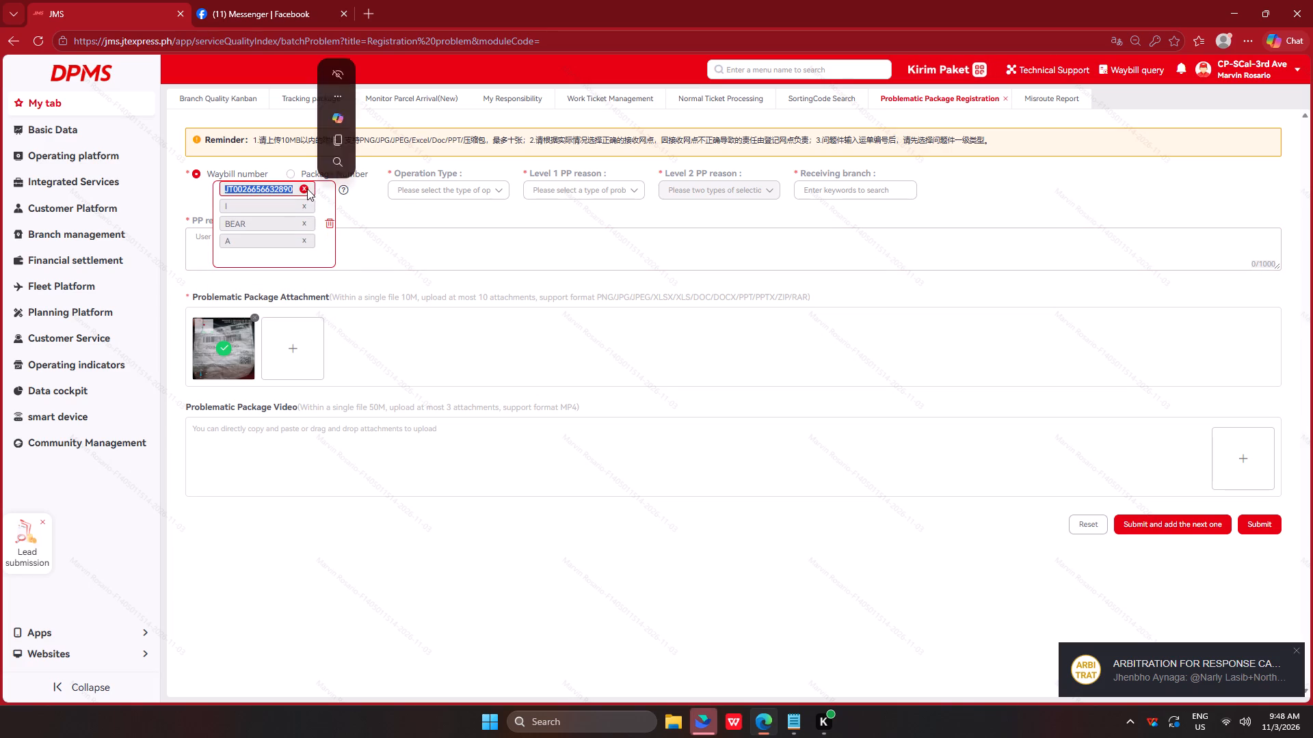
{"action": "left_click", "coordinate": [306, 208]}
{"action": "left_click", "coordinate": [306, 206]}
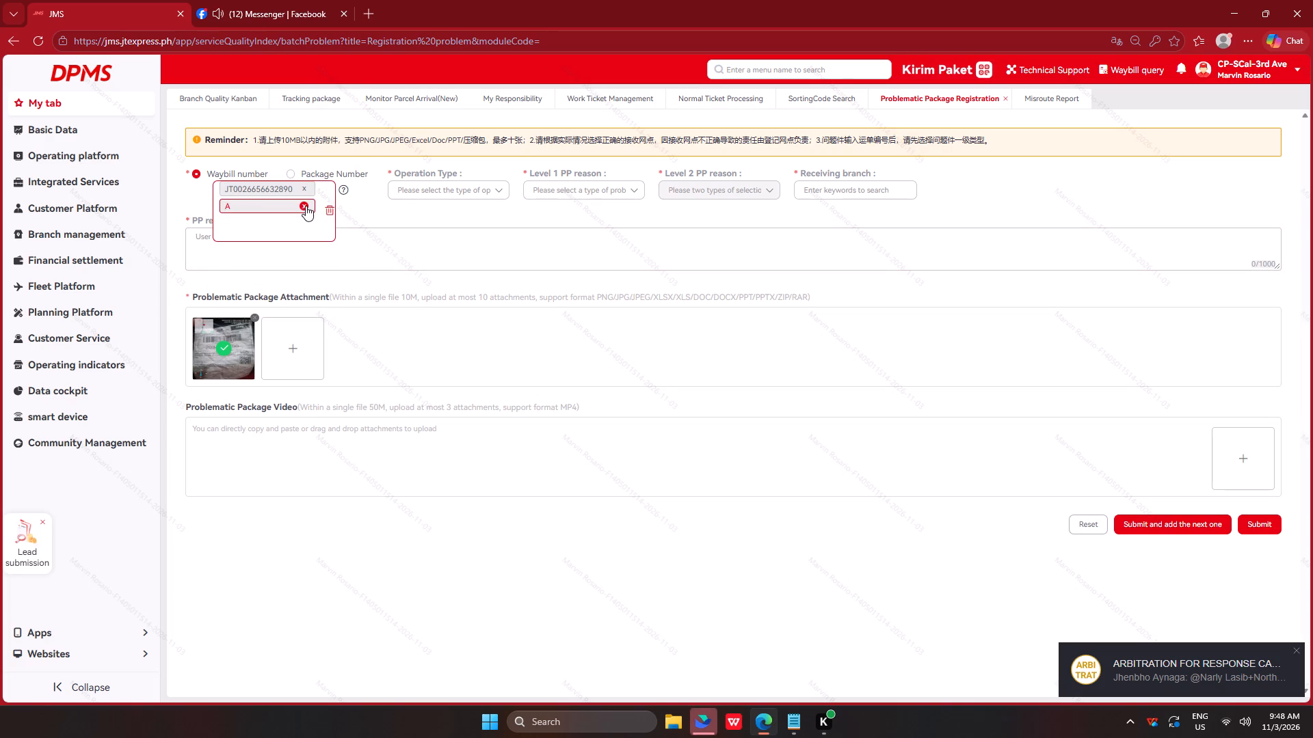
{"action": "left_click", "coordinate": [306, 206]}
{"action": "left_click", "coordinate": [511, 188]}
Set the operation type of the problematic package registration to Delivery.
{"action": "left_click", "coordinate": [488, 188]}
{"action": "left_click", "coordinate": [445, 286]}
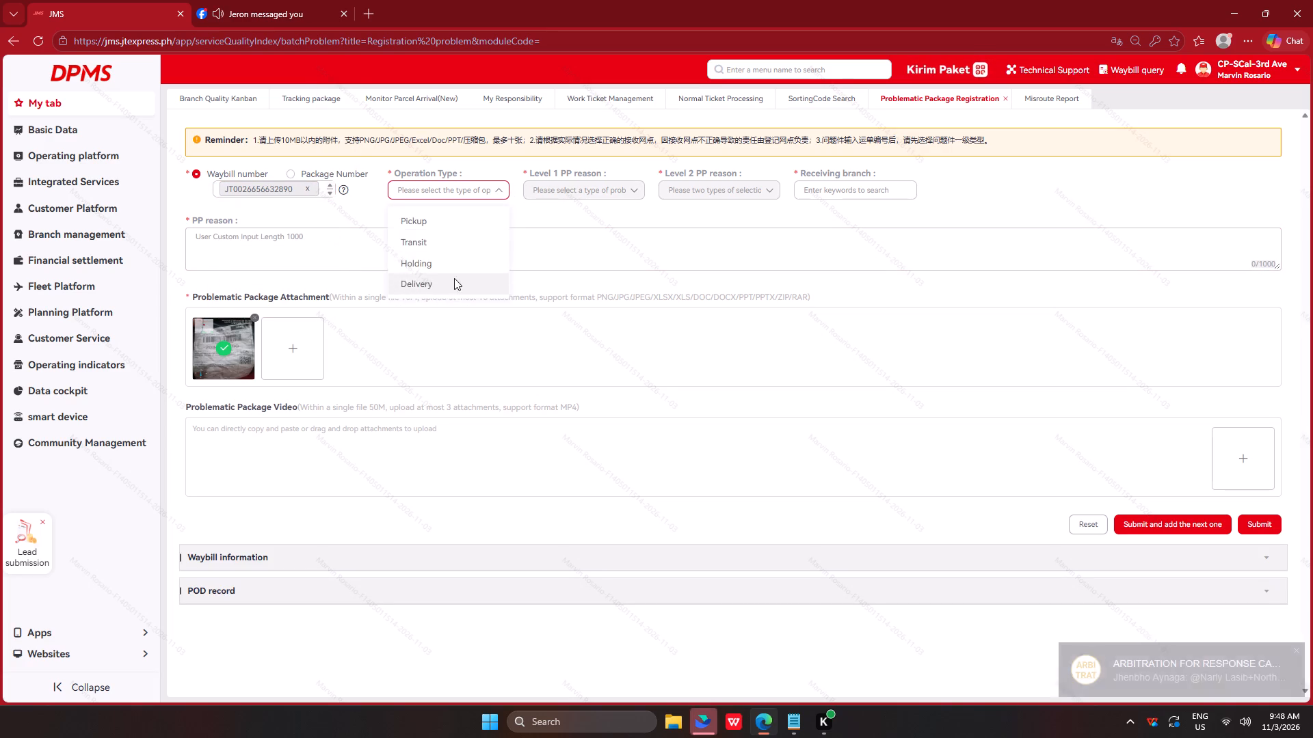
Set the Level 1 PP reason to Wrongly sorted, checking the attached parcel label photo before choosing it.
{"action": "left_click", "coordinate": [589, 194]}
{"action": "left_click", "coordinate": [598, 190]}
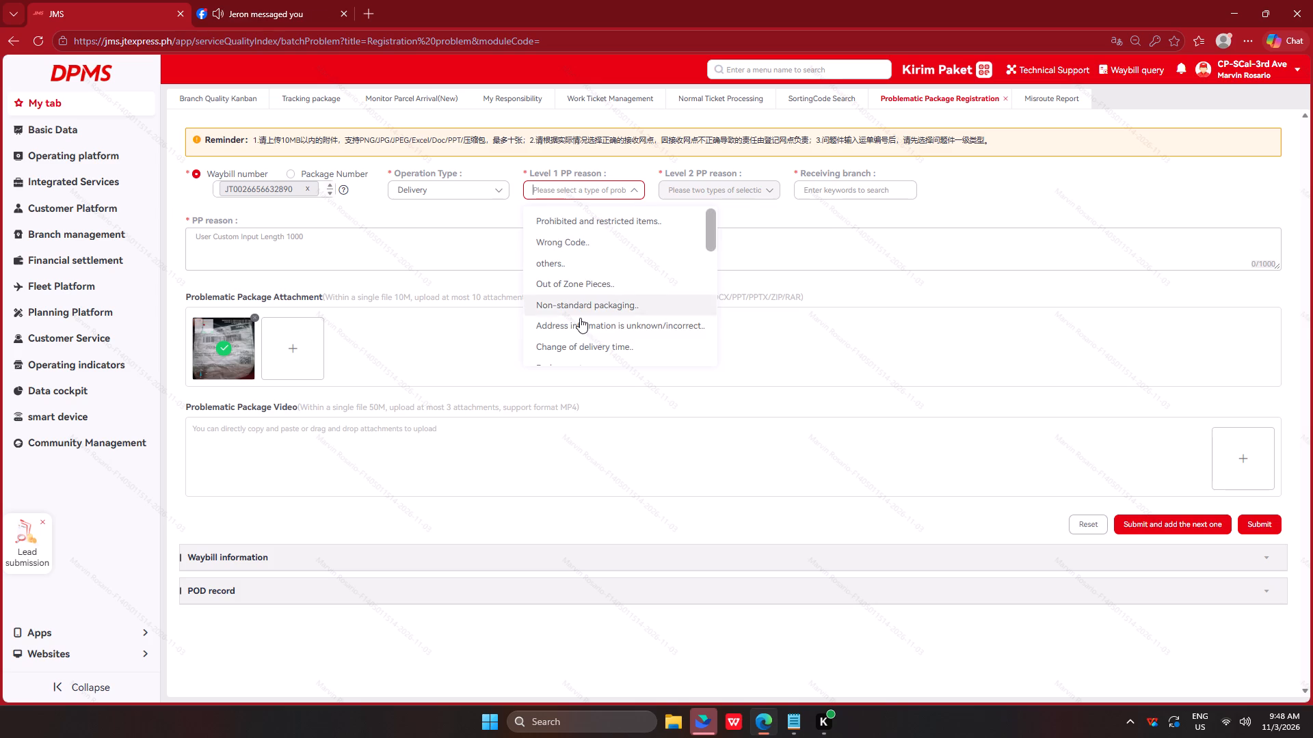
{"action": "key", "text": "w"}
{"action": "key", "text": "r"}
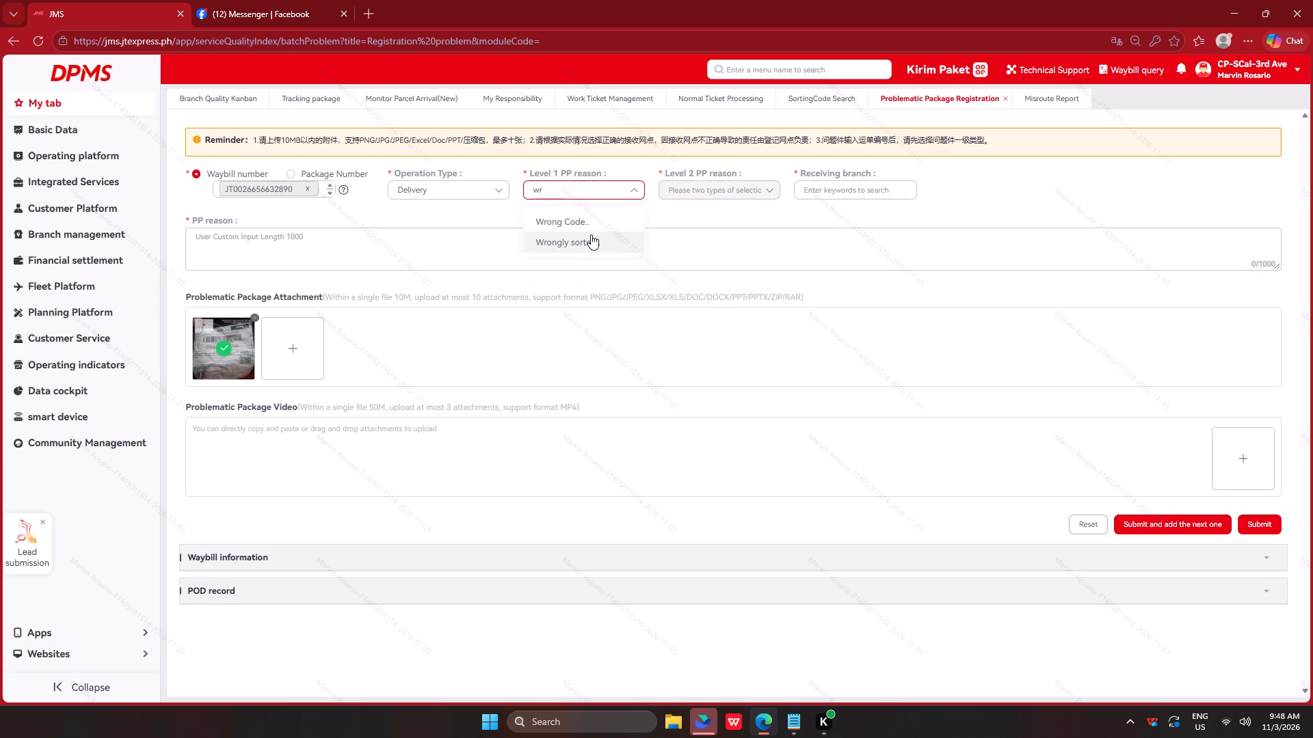
{"action": "left_click", "coordinate": [228, 375]}
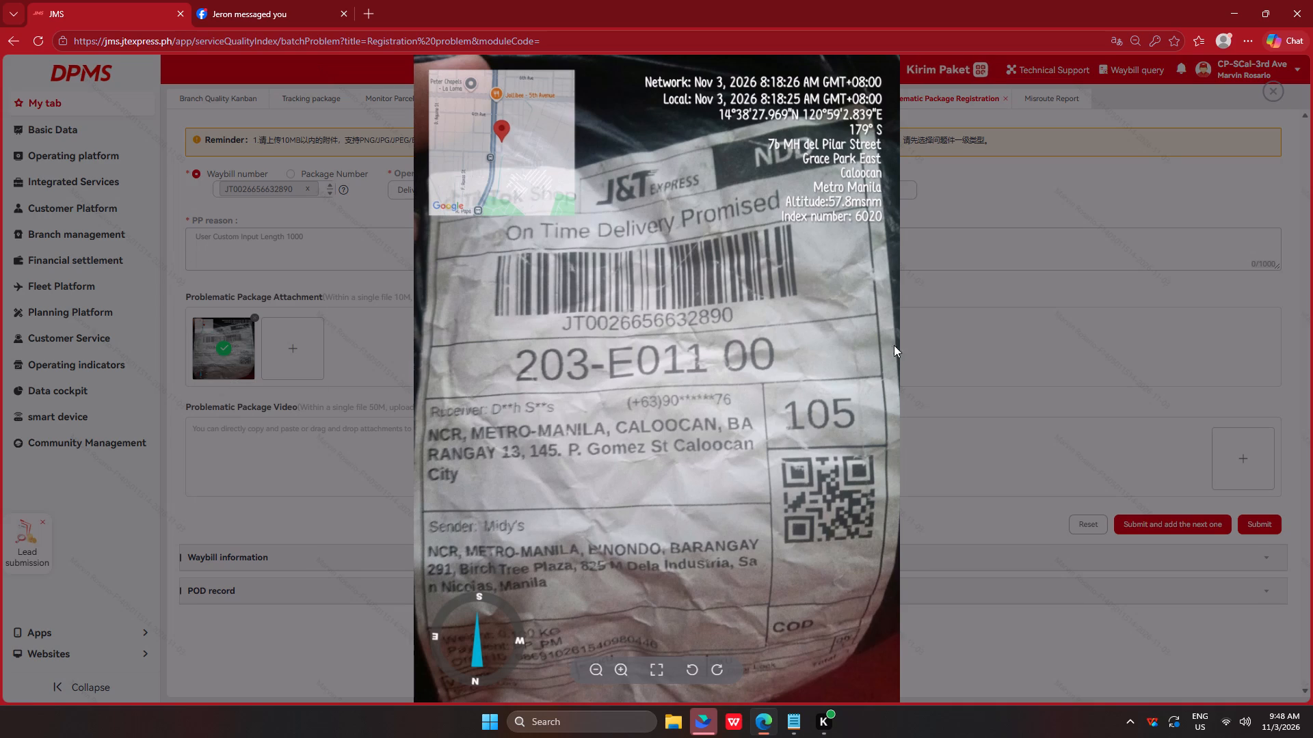
{"action": "left_click", "coordinate": [983, 320]}
{"action": "left_click", "coordinate": [598, 189]}
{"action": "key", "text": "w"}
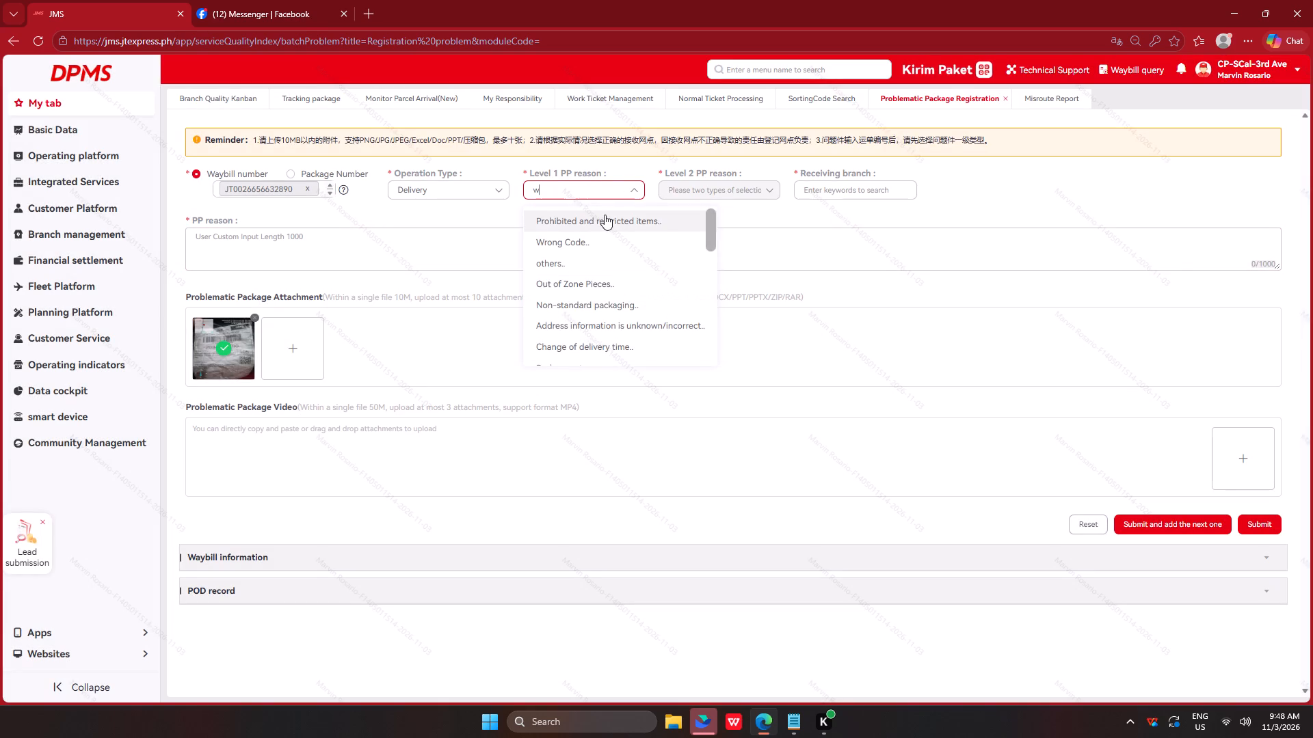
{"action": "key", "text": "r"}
{"action": "left_click", "coordinate": [586, 238]}
Set the Level 2 PP reason to Distribute Warehouse Missplitting.
{"action": "left_click", "coordinate": [728, 173]}
{"action": "left_click", "coordinate": [723, 193]}
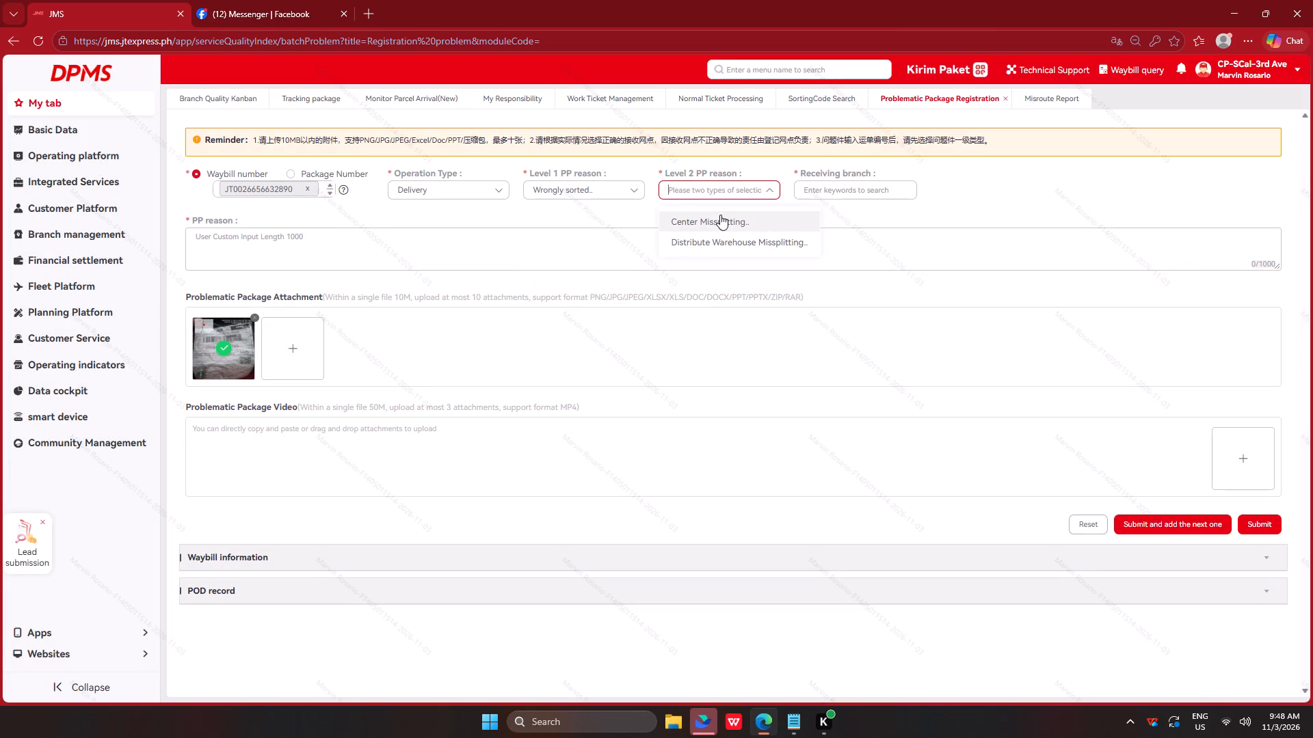
{"action": "left_click", "coordinate": [720, 218]}
{"action": "left_click", "coordinate": [724, 188]}
{"action": "left_click", "coordinate": [713, 234]}
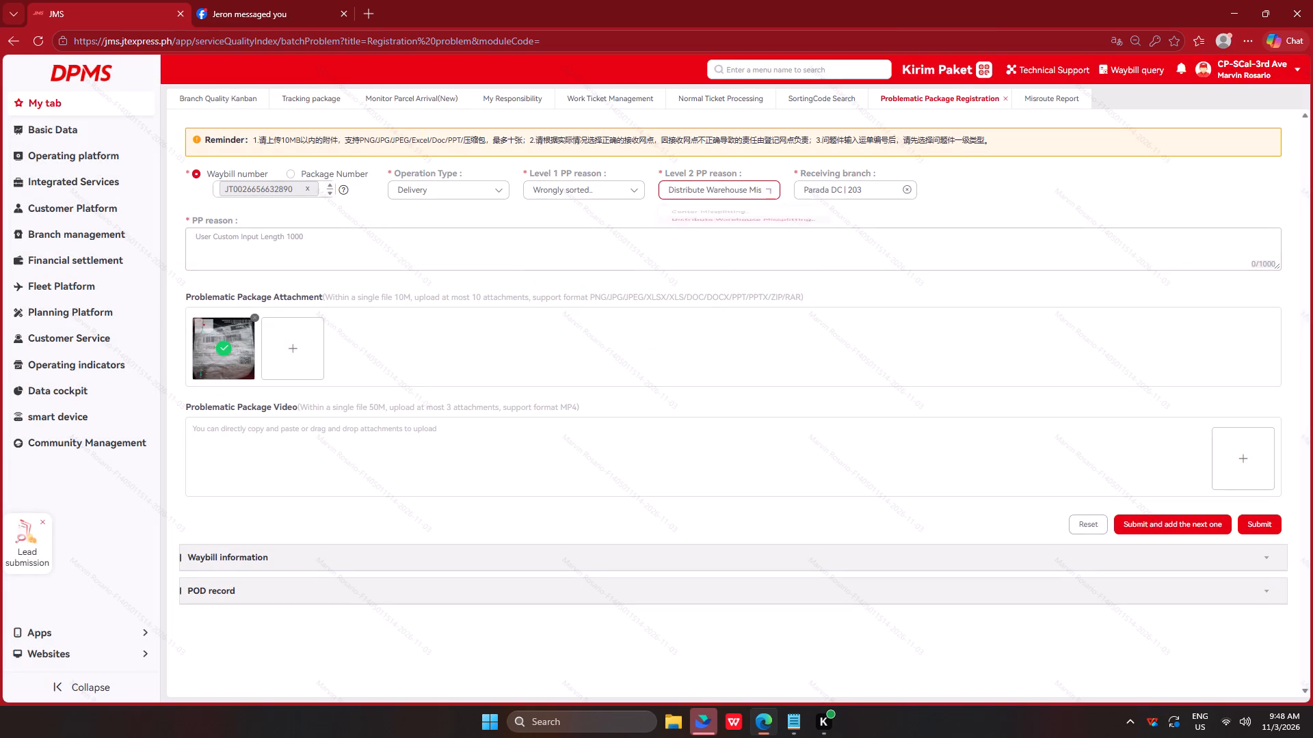
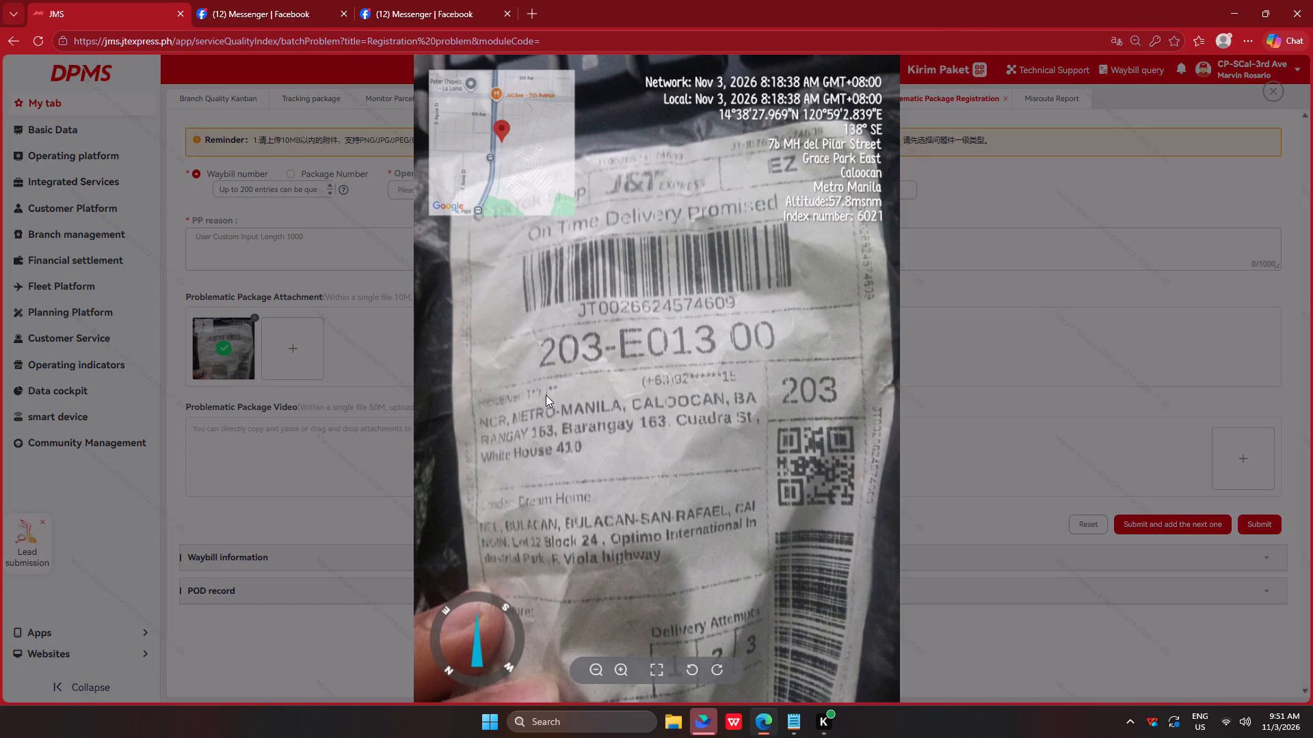
Capture the waybill number under the barcode in the parcel label photo and copy it as recognised text.
{"action": "key", "text": "ctrl+shift+a"}
{"action": "left_click_drag", "start_coordinate": [570, 295], "coordinate": [595, 334]}
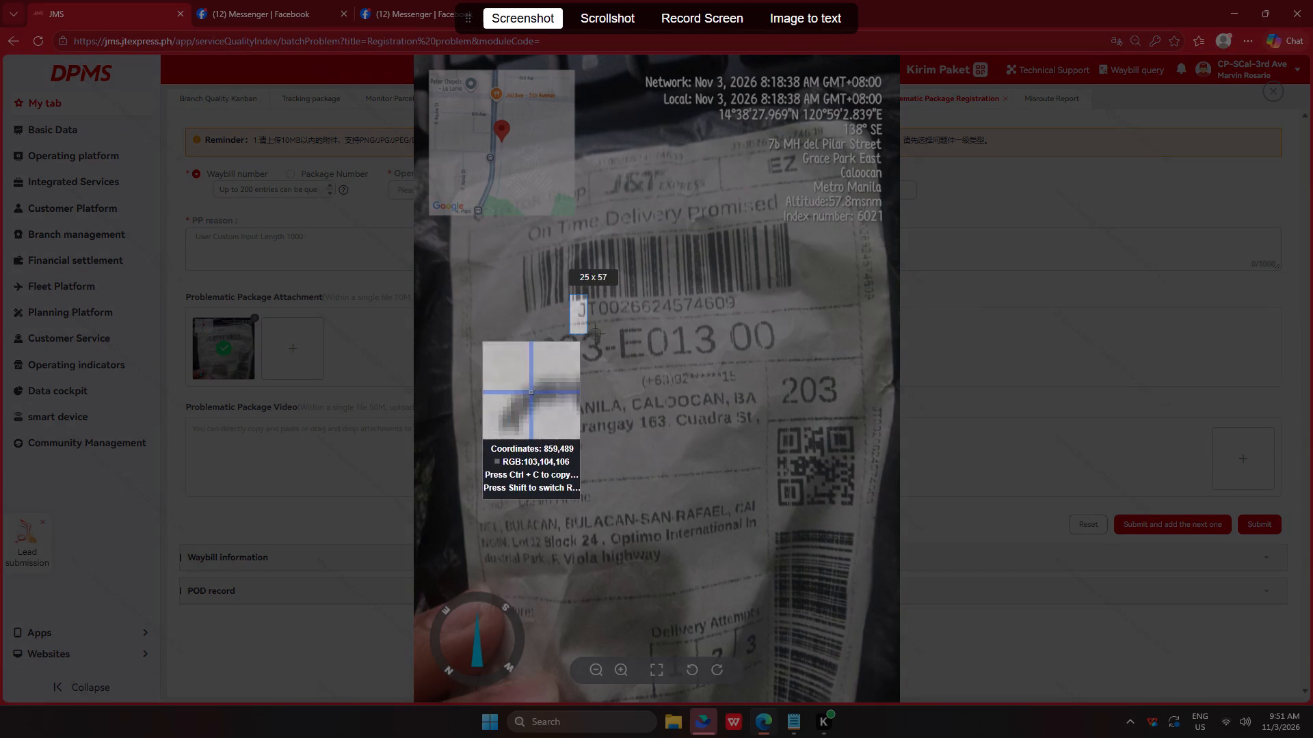
{"action": "left_click_drag", "start_coordinate": [595, 334], "coordinate": [753, 323]}
{"action": "left_click", "coordinate": [813, 15]}
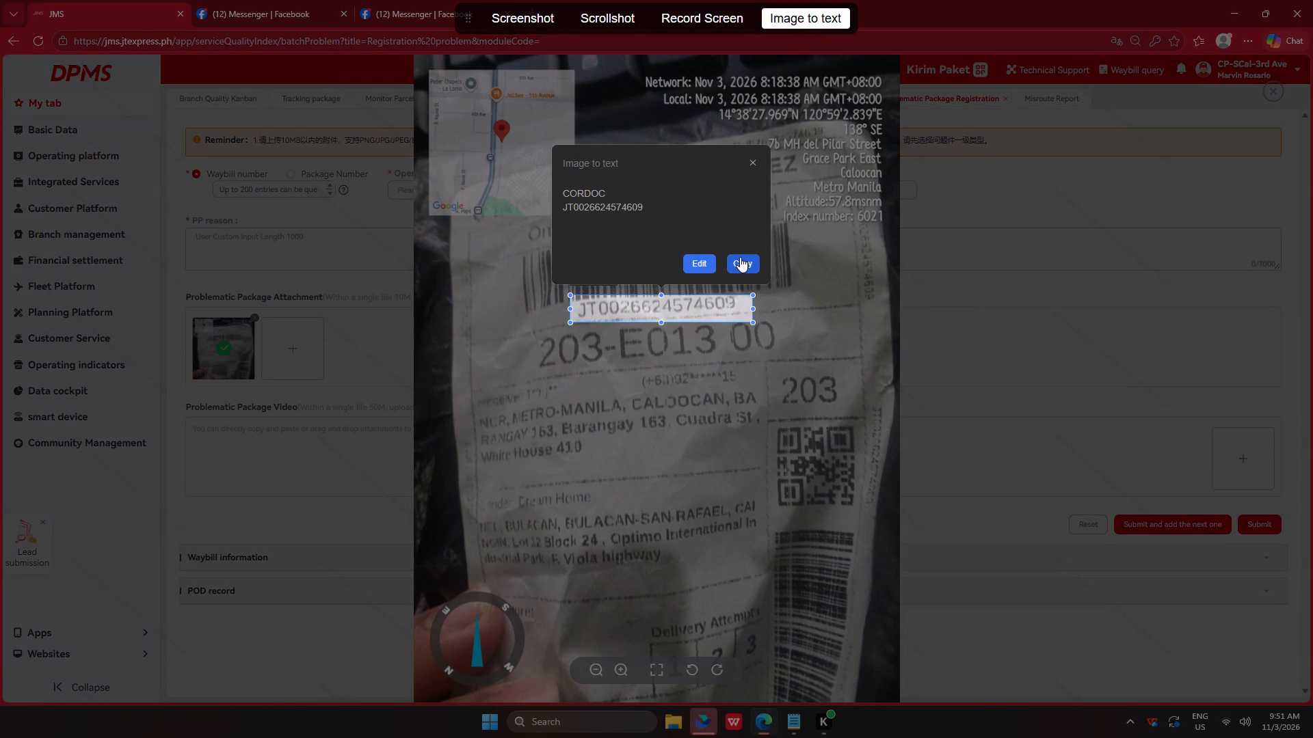
{"action": "left_click", "coordinate": [740, 257]}
{"action": "left_click", "coordinate": [1022, 238]}
{"action": "left_click", "coordinate": [305, 247]}
{"action": "key", "text": "ctrl+v"}
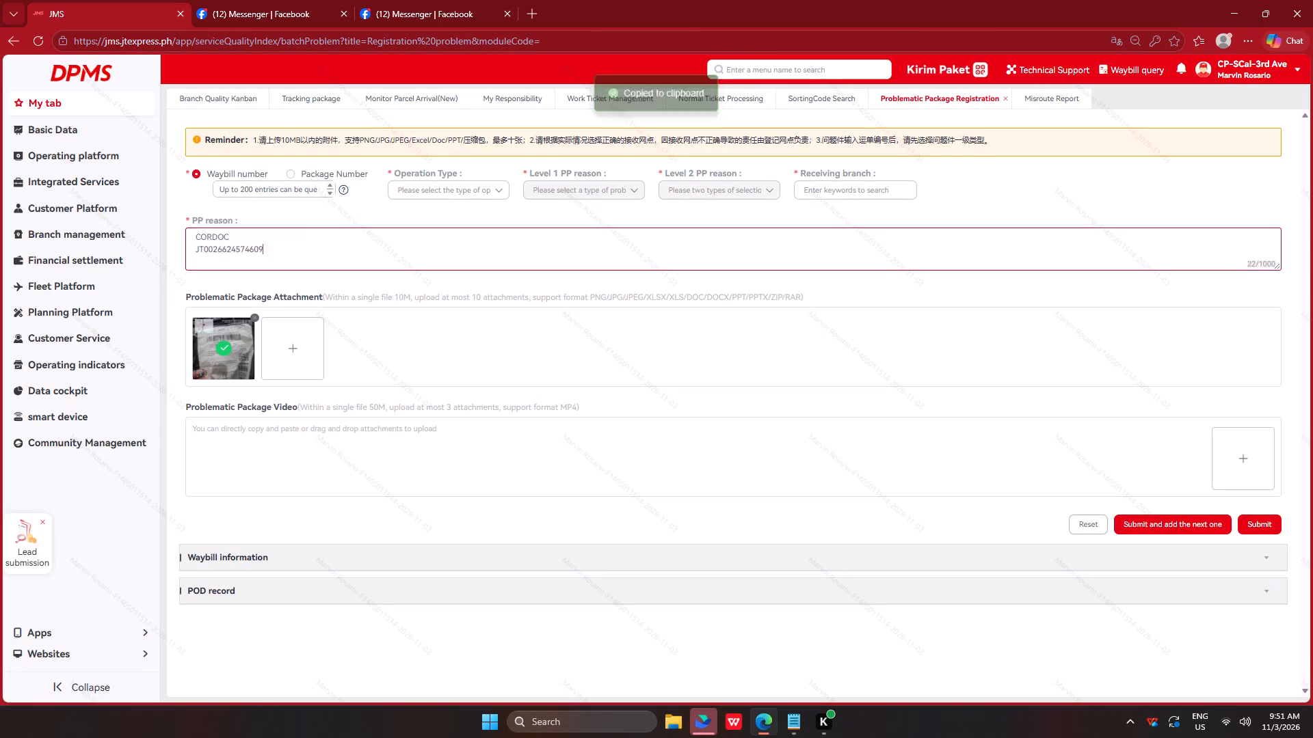
{"action": "left_click_drag", "start_coordinate": [282, 246], "coordinate": [179, 251]}
{"action": "key", "text": "ctrl+x"}
{"action": "left_click", "coordinate": [284, 186]}
{"action": "key", "text": "ctrl+v"}
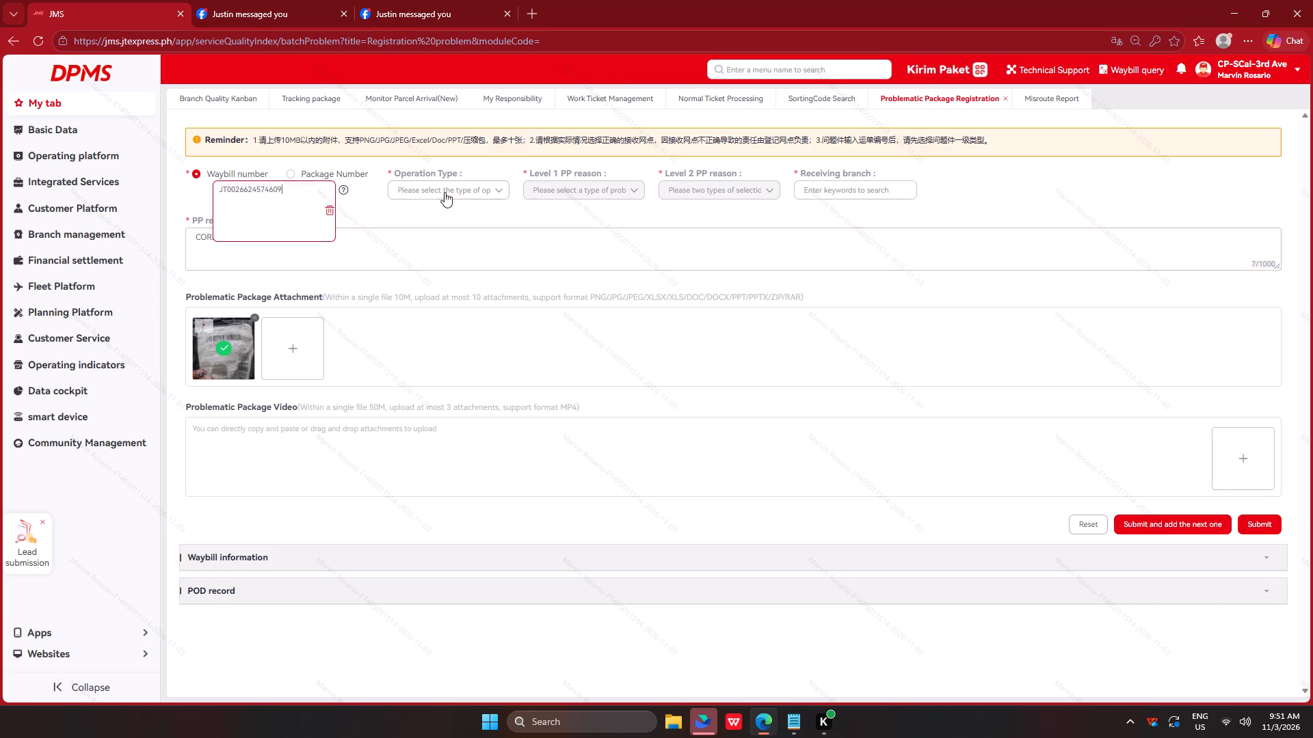
Set the operation type of the problematic package registration to Delivery.
{"action": "left_click", "coordinate": [468, 189]}
{"action": "left_click", "coordinate": [423, 280]}
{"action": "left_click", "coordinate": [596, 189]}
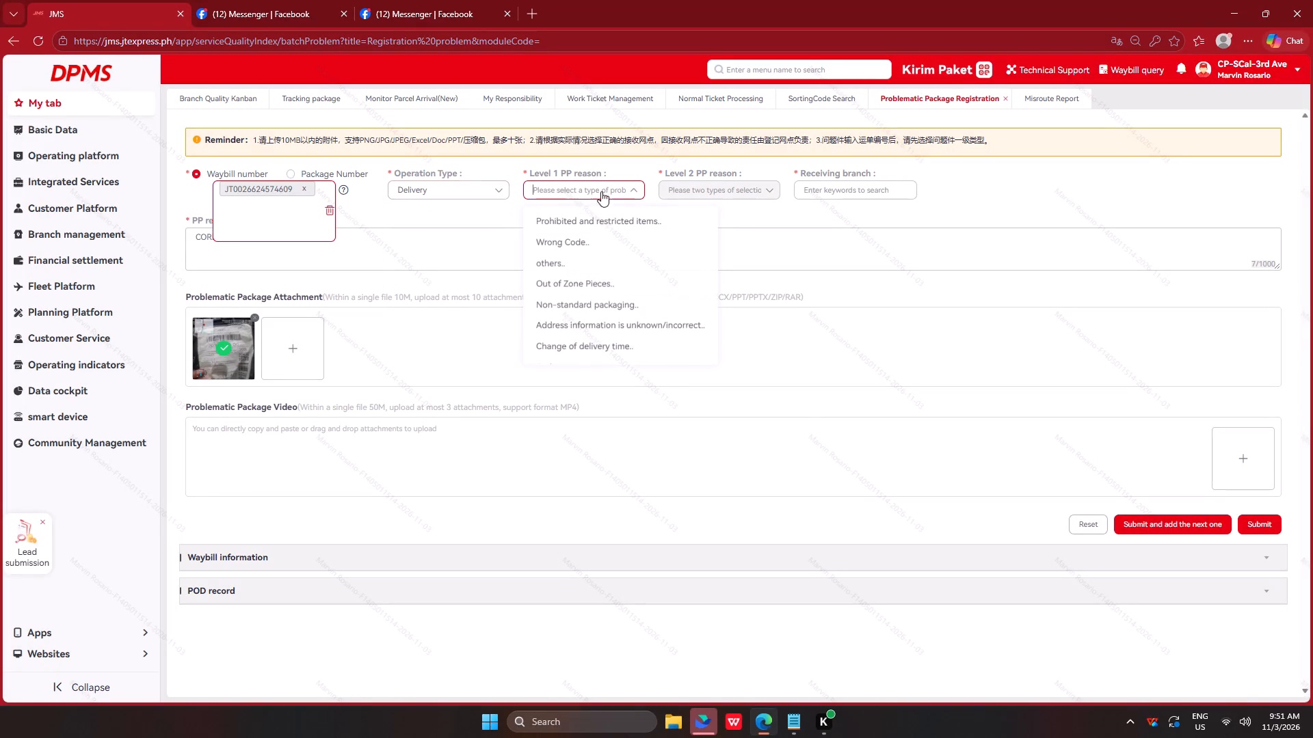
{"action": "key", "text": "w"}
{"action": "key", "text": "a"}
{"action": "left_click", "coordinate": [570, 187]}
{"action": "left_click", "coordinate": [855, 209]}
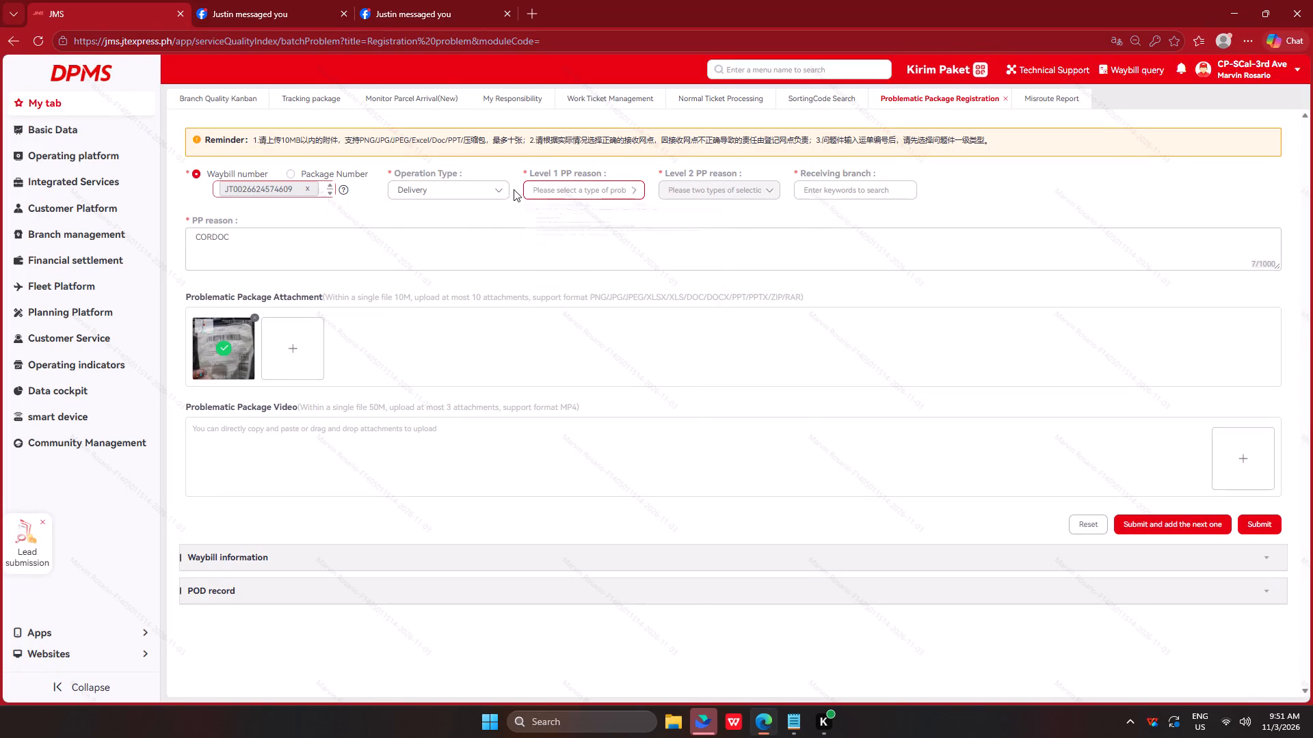
Filter the Level 1 PP reason options by "wr".
{"action": "left_click", "coordinate": [567, 192]}
{"action": "key", "text": "w"}
{"action": "key", "text": "r"}
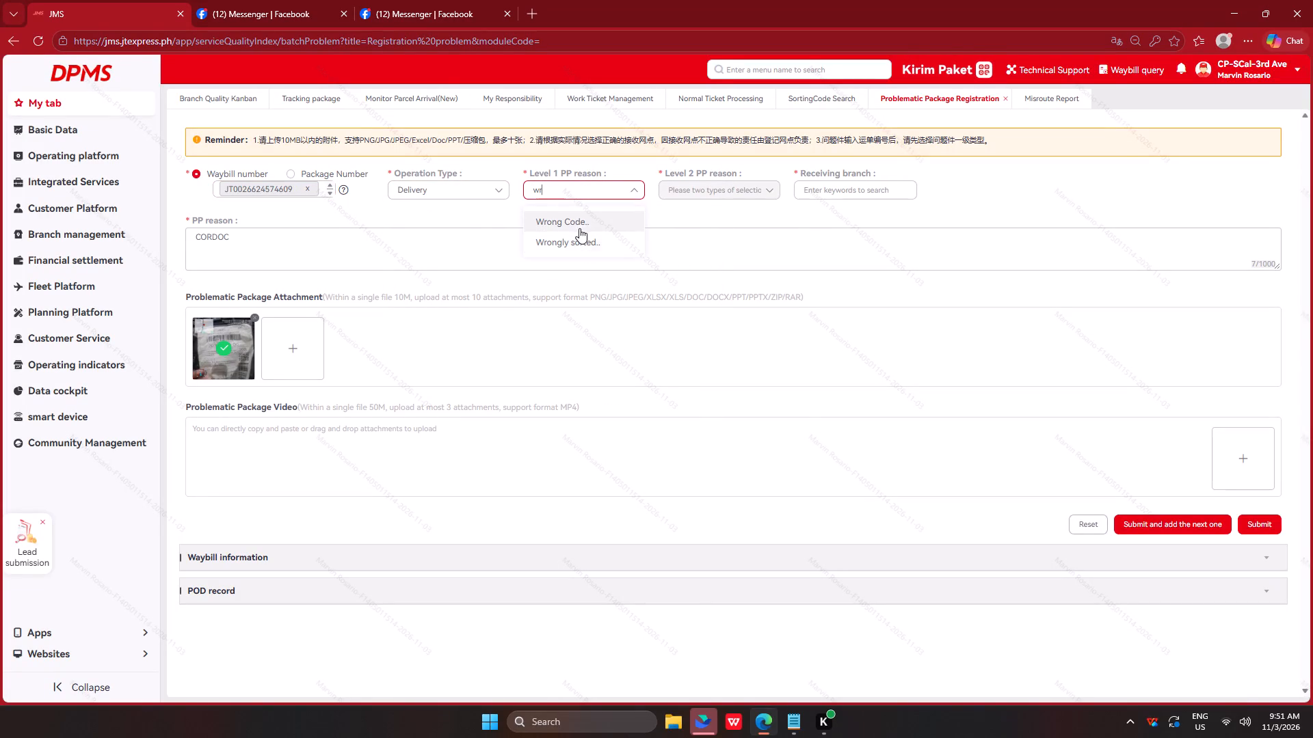
Classify the package as Wrongly sorted for the Level 1 PP reason and Distribute Warehouse Missplitting for Level 2.
{"action": "left_click", "coordinate": [581, 237]}
{"action": "left_click", "coordinate": [721, 187]}
{"action": "left_click", "coordinate": [724, 191]}
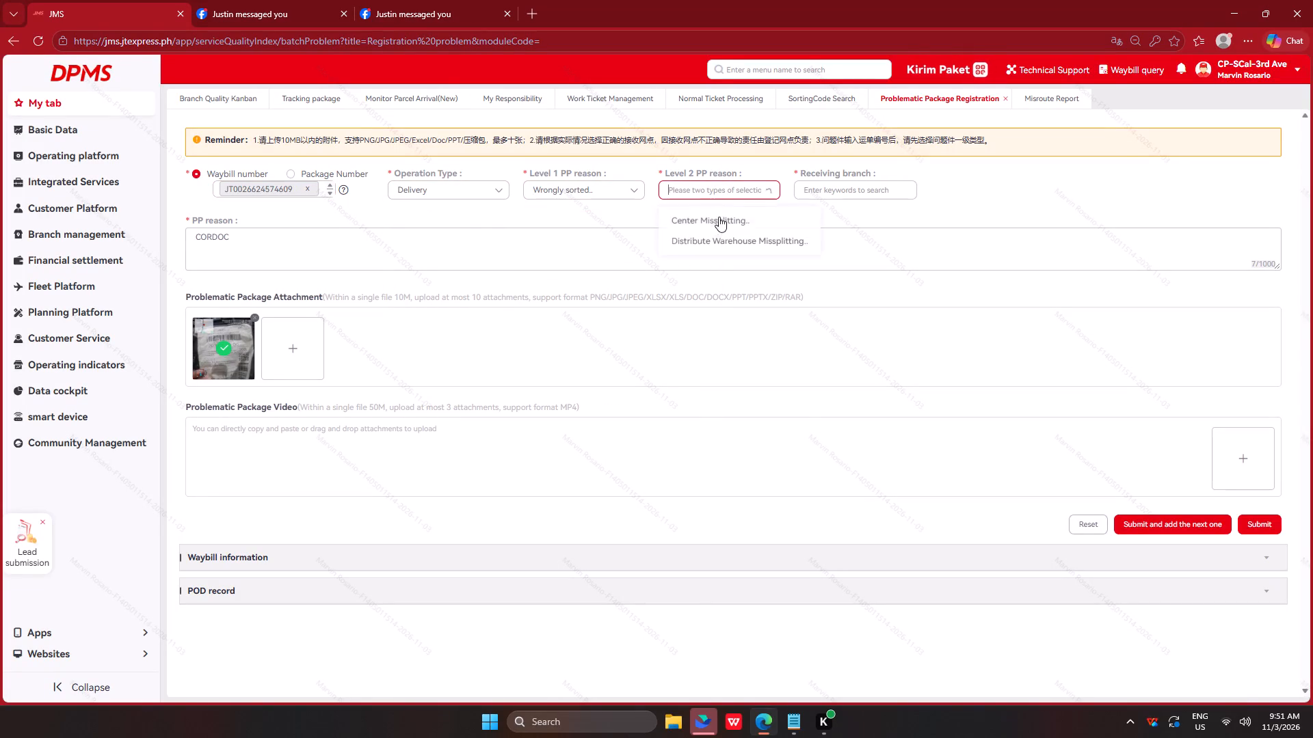
{"action": "left_click", "coordinate": [709, 241]}
Replace the PP reason text with "THIS PARCEL IS FOR QUITERIA 6".
{"action": "left_click_drag", "start_coordinate": [378, 238], "coordinate": [0, 260]}
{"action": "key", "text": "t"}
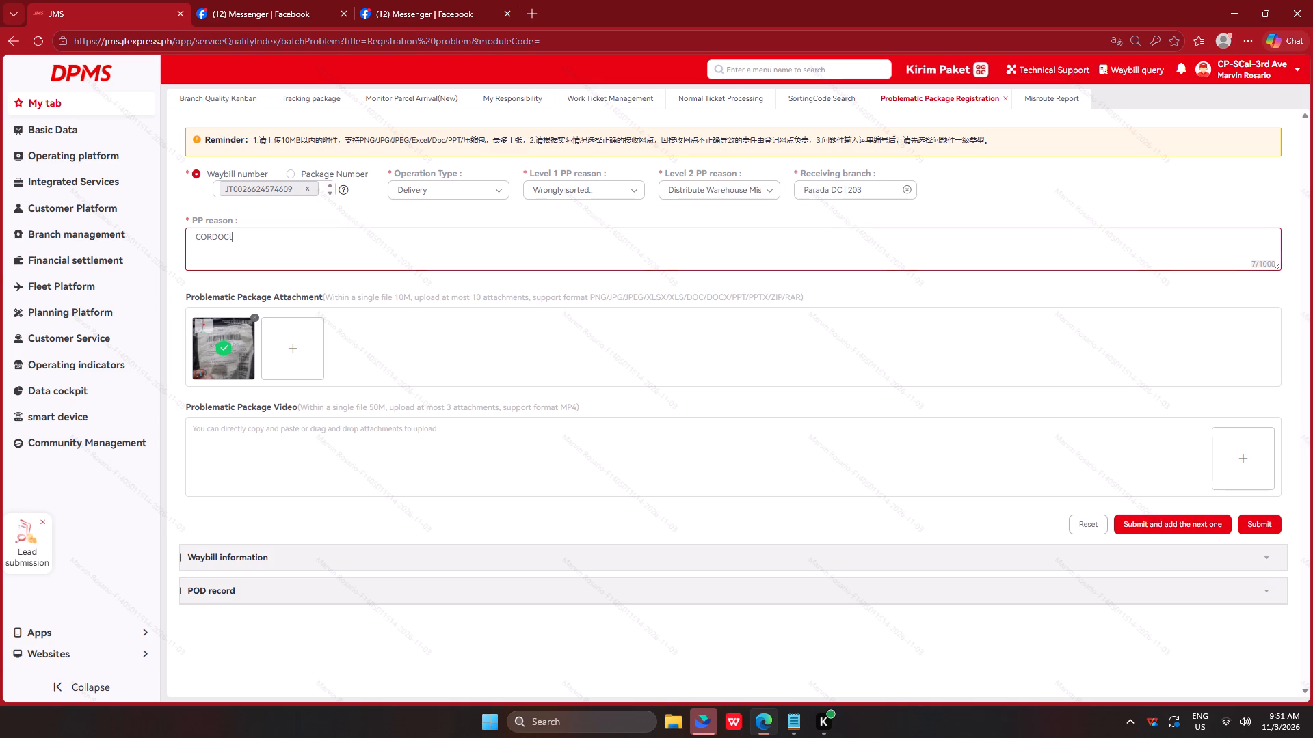
{"action": "key", "text": "ctrl+a"}
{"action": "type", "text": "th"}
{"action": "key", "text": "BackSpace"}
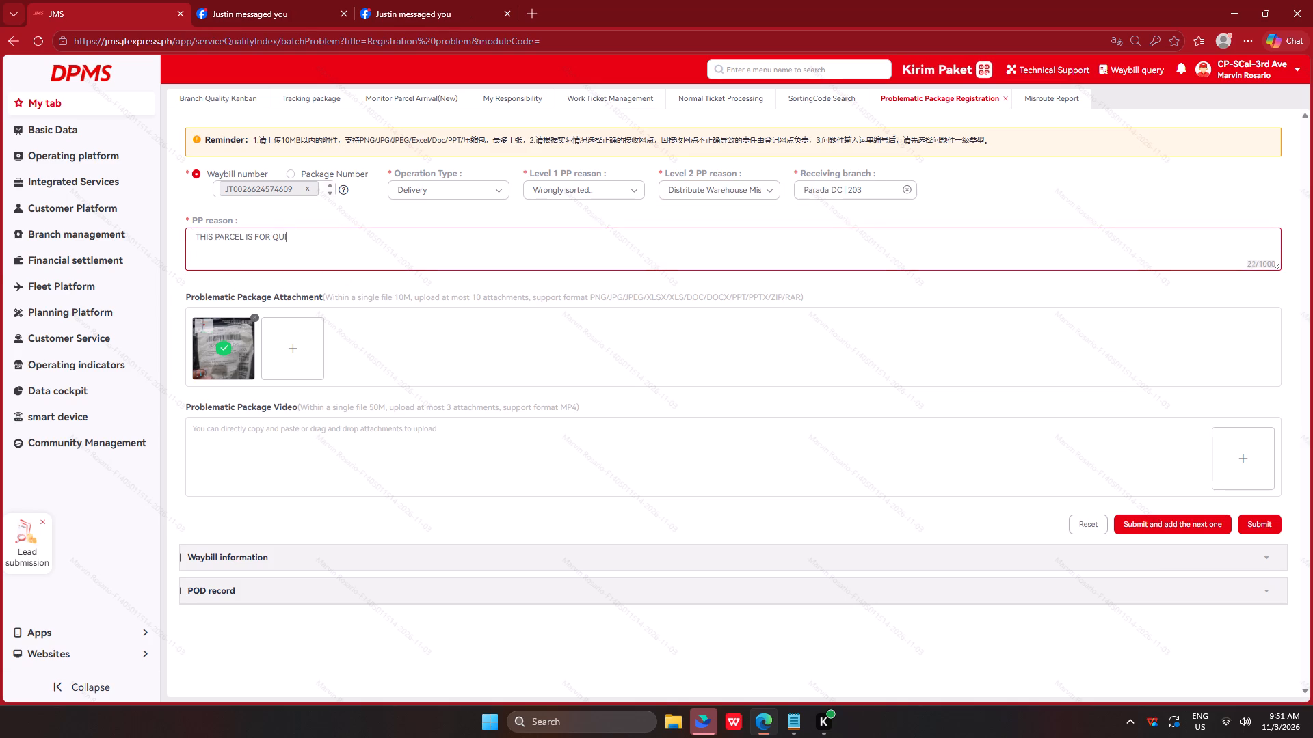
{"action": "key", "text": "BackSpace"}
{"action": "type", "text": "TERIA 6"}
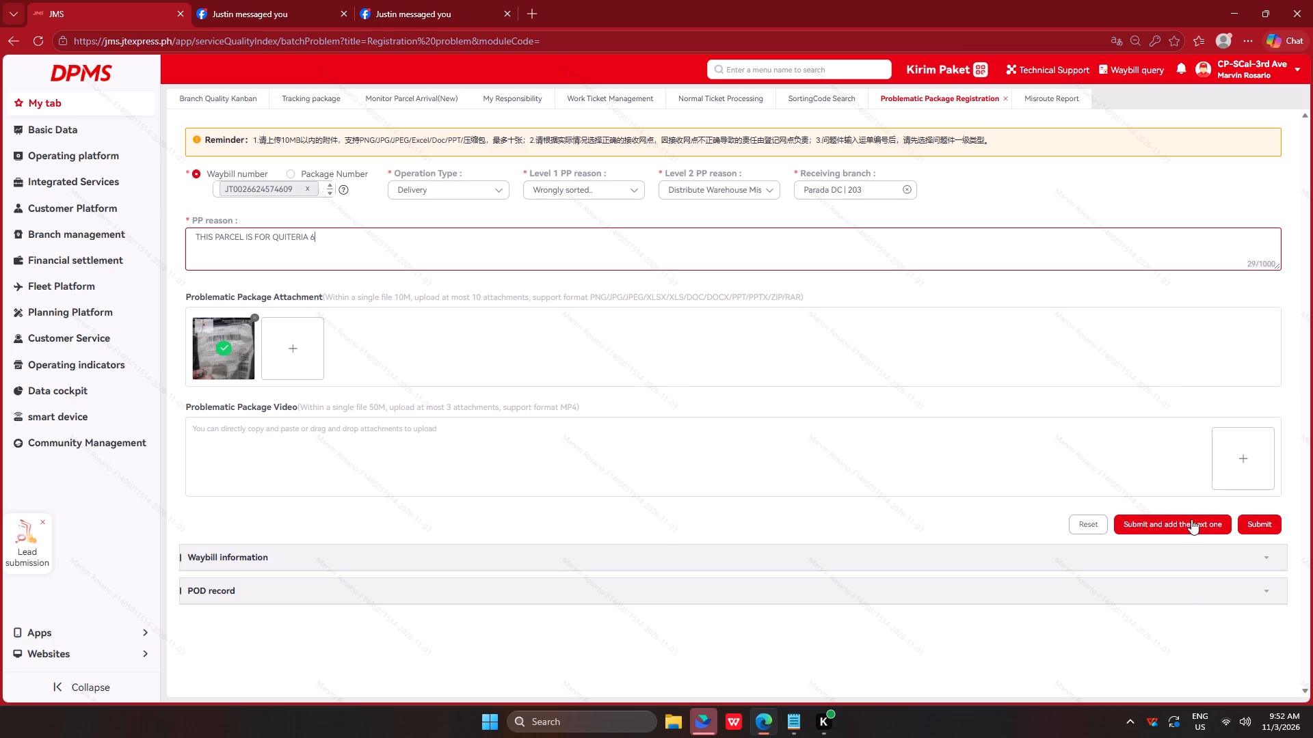
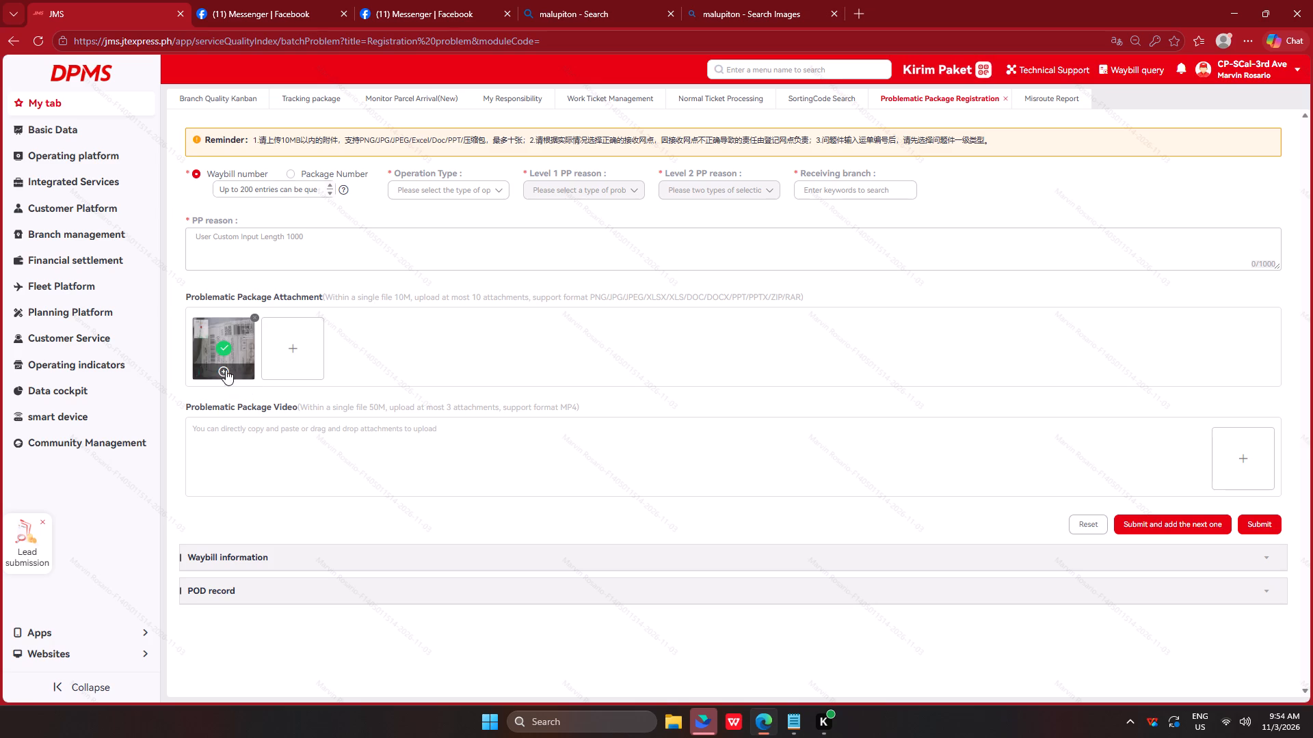
Enlarge the attached parcel label photo and start a screen capture of the waybill number under its barcode.
{"action": "left_click", "coordinate": [221, 373]}
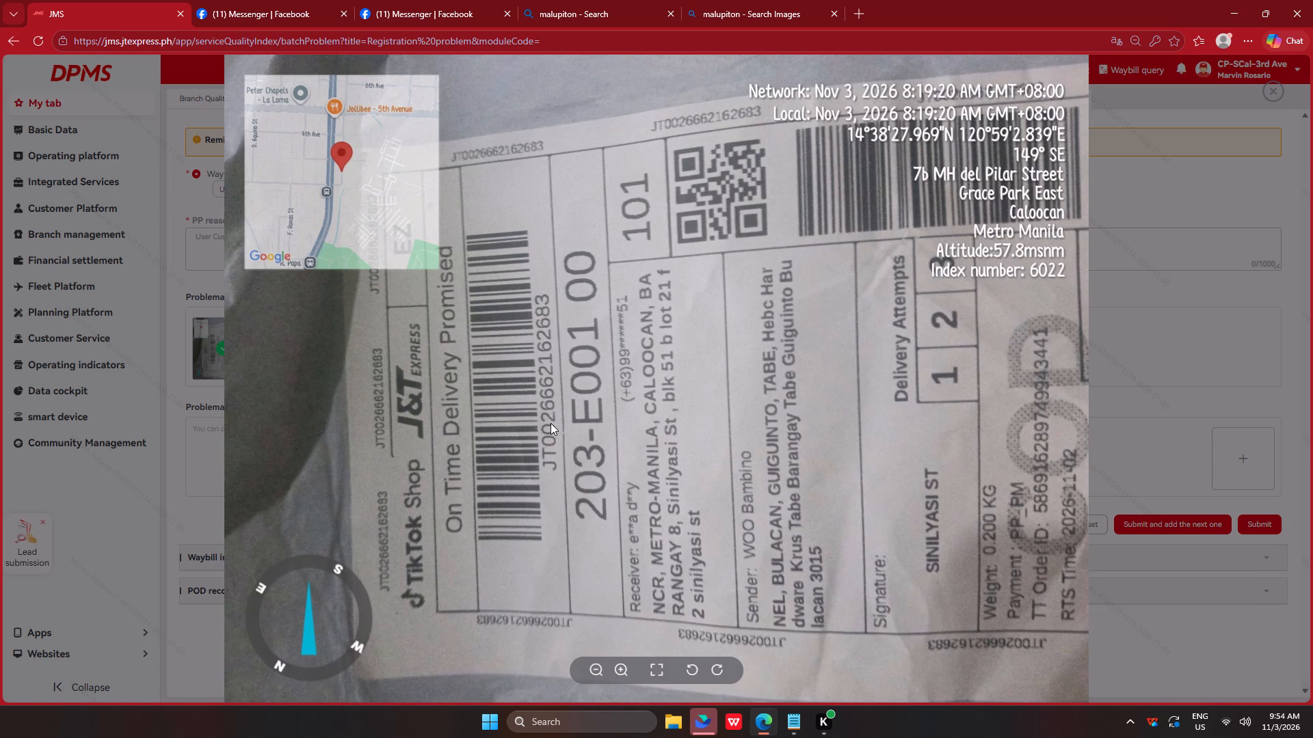
{"action": "key", "text": "ctrl+shift+a"}
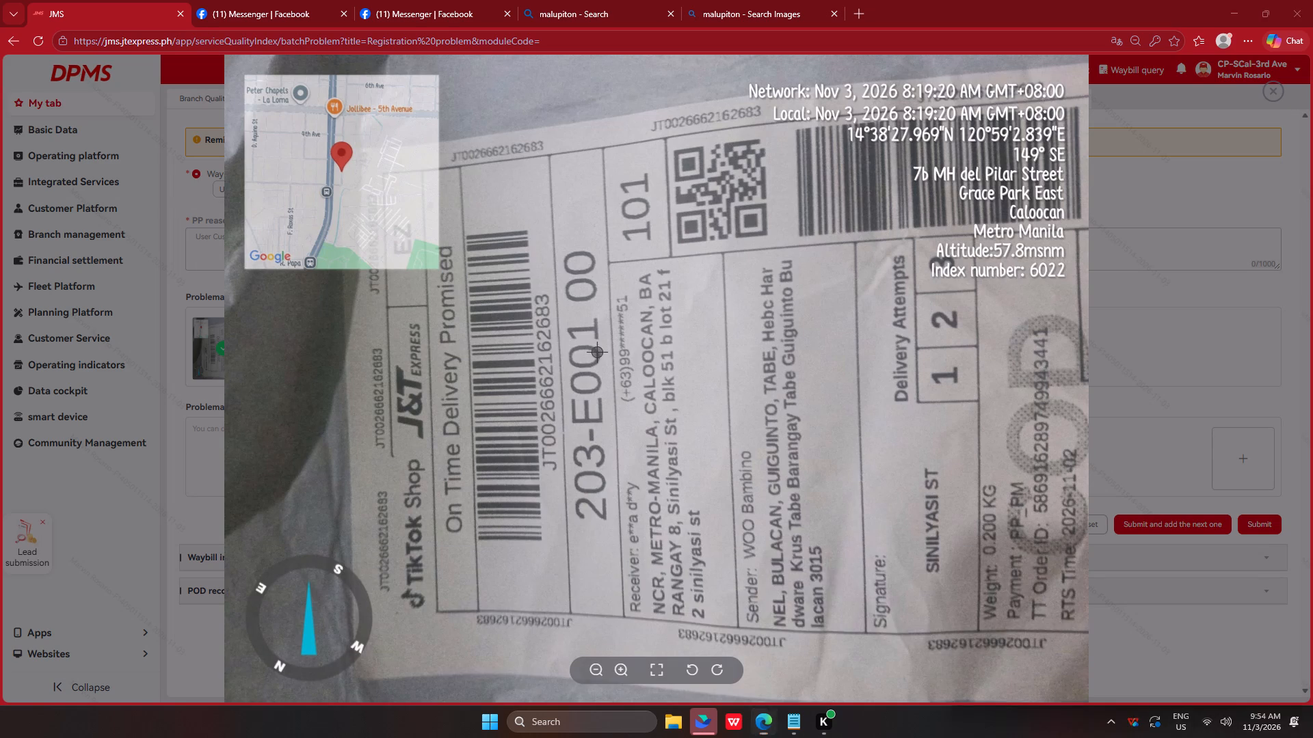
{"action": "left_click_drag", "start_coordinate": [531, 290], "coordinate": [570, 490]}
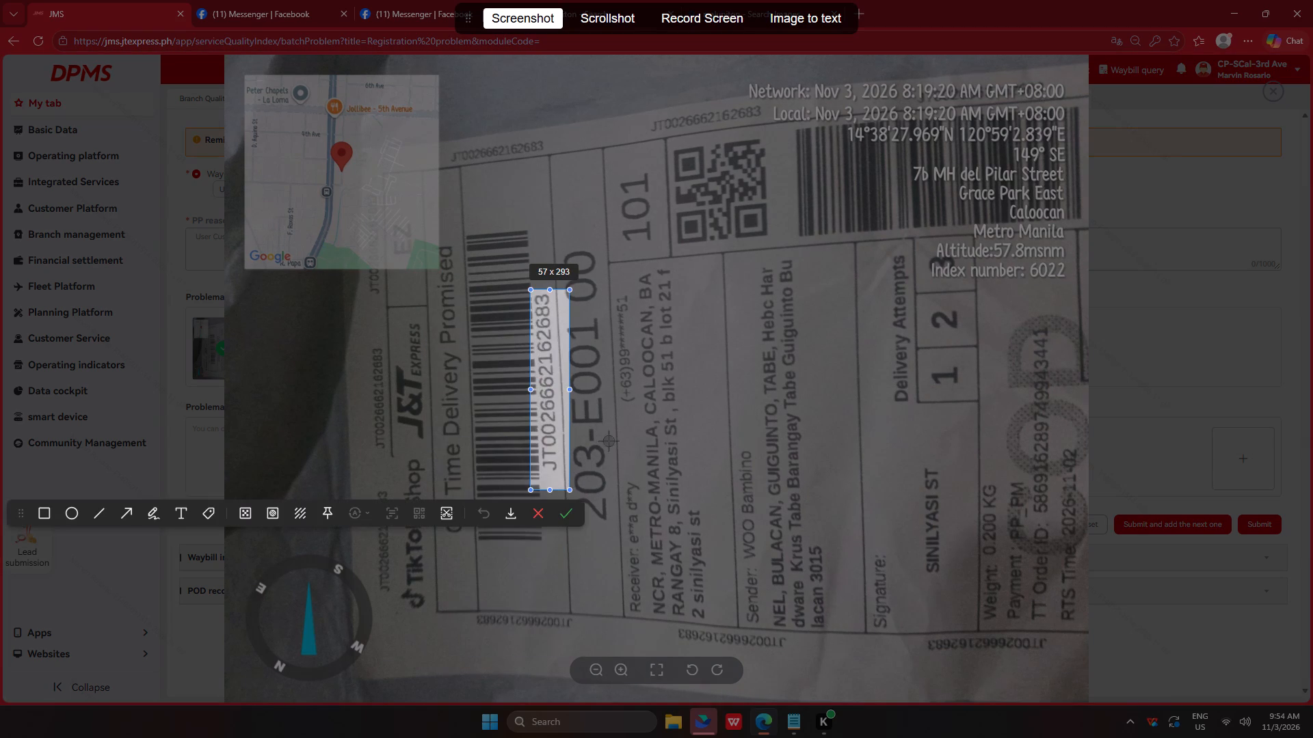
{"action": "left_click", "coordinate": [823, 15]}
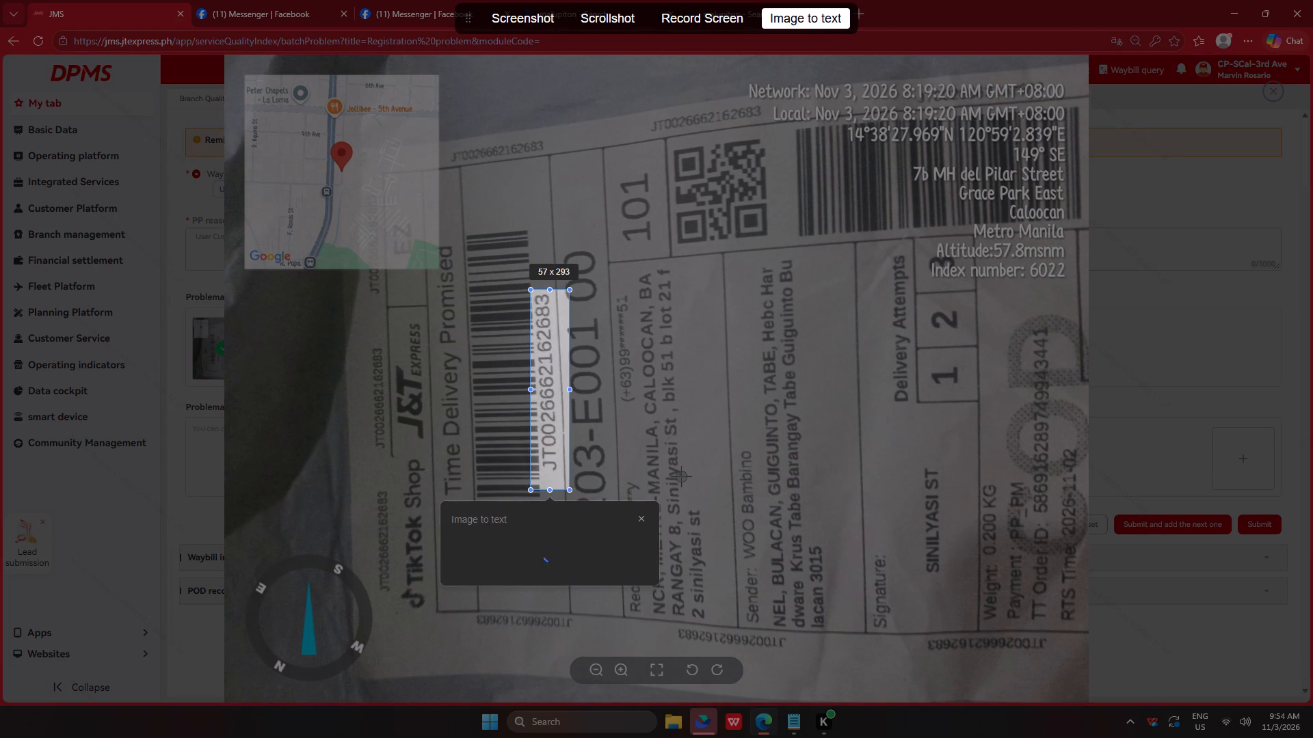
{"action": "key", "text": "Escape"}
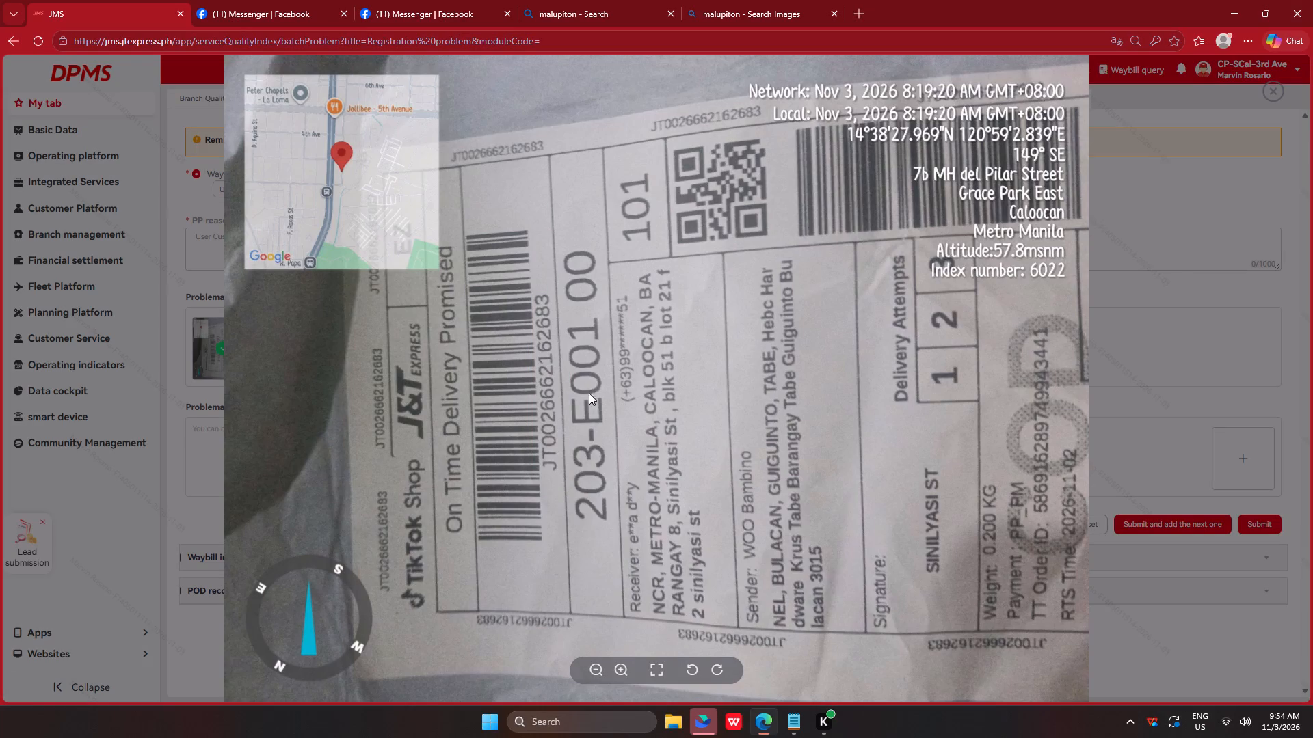
Rotate the parcel label photo upright, capture the waybill number under the barcode and copy it as recognised text.
{"action": "double_click", "coordinate": [724, 670]}
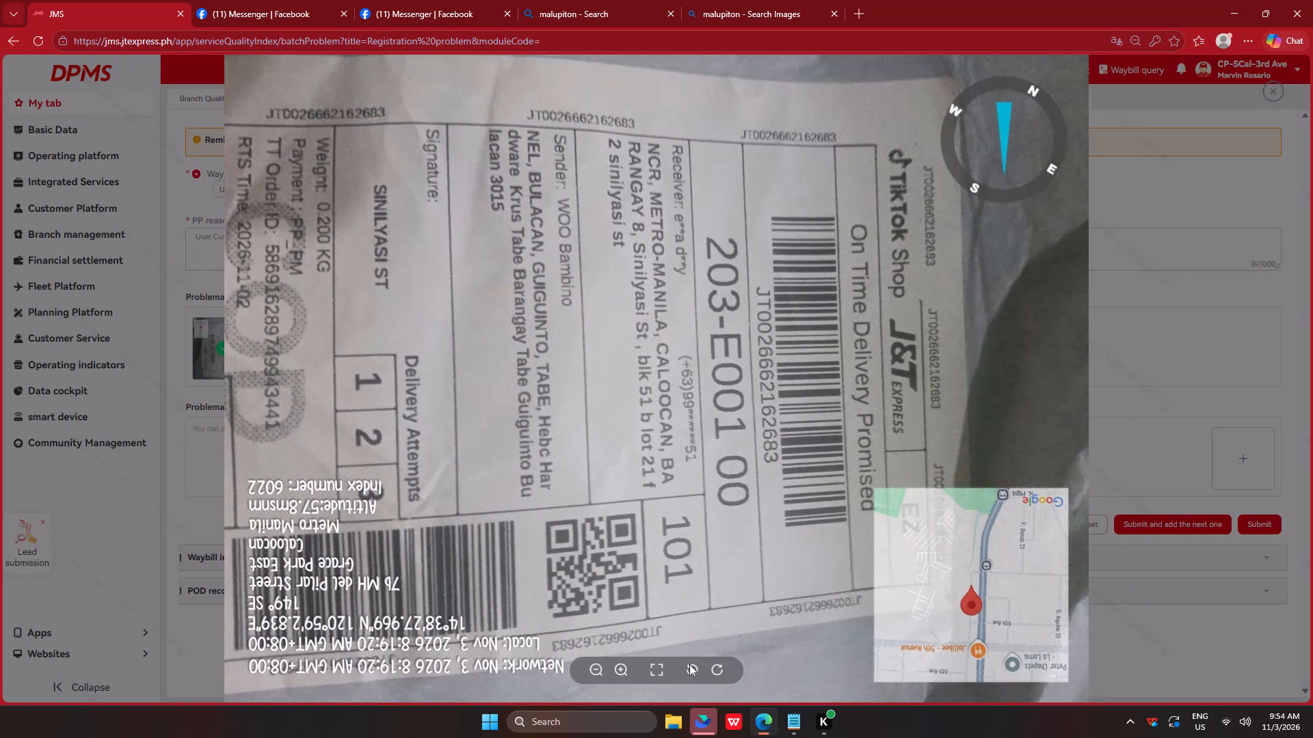
{"action": "left_click", "coordinate": [690, 664]}
{"action": "key", "text": "ctrl+shift+a"}
{"action": "left_click_drag", "start_coordinate": [559, 257], "coordinate": [755, 276]}
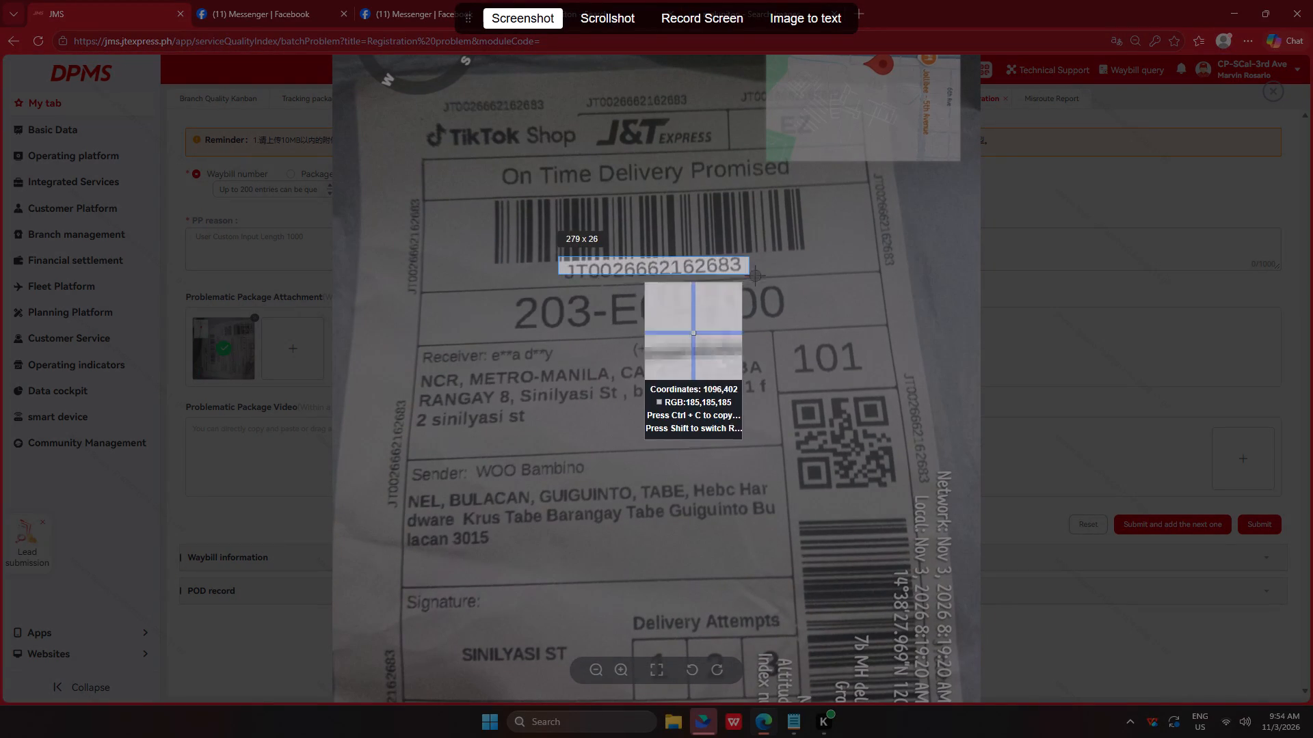
{"action": "left_click_drag", "start_coordinate": [755, 276], "coordinate": [773, 287]}
{"action": "left_click", "coordinate": [812, 27]}
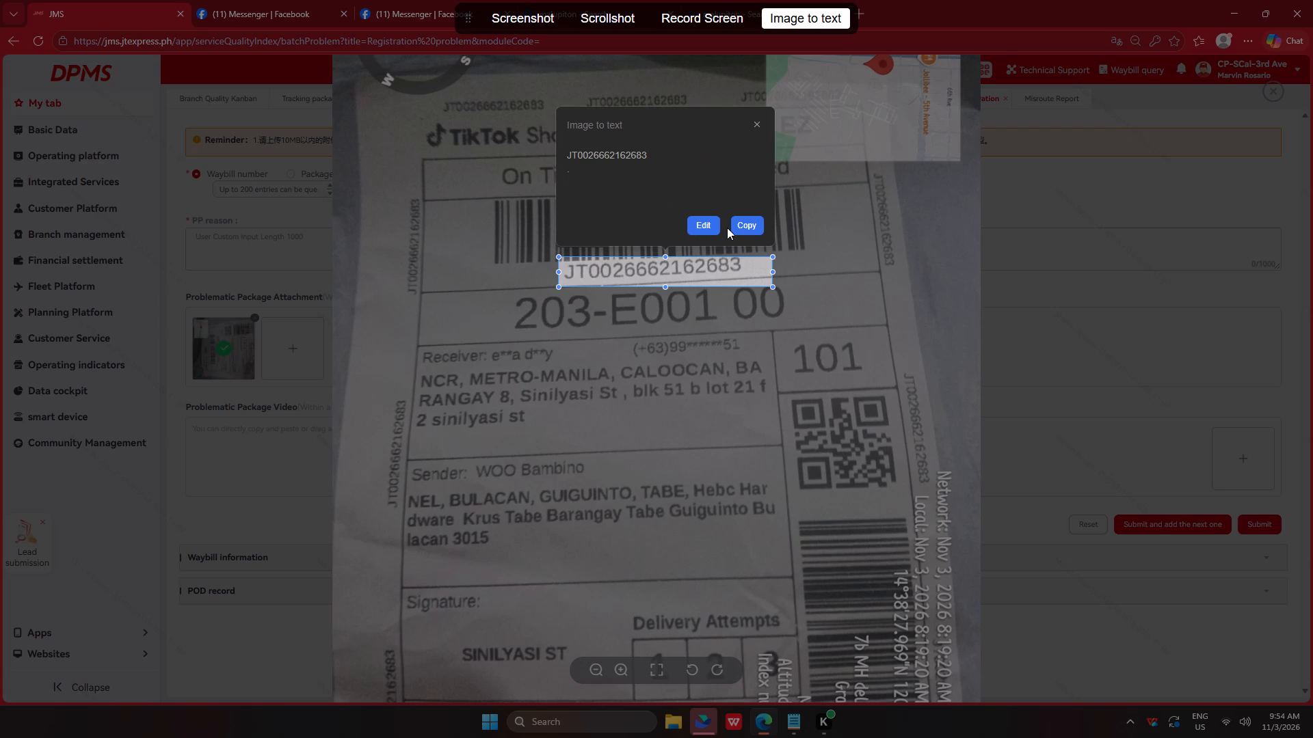
{"action": "left_click", "coordinate": [750, 221]}
{"action": "left_click", "coordinate": [1093, 261]}
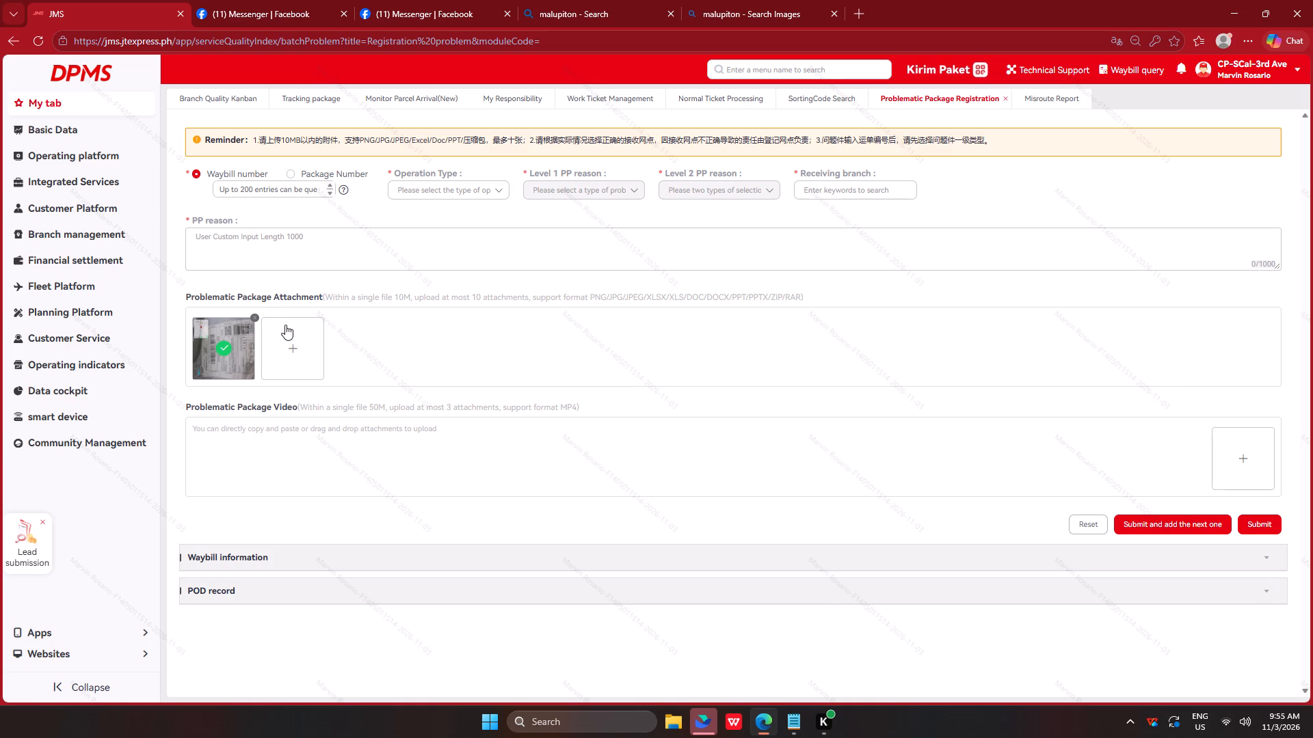
{"action": "left_click", "coordinate": [271, 193]}
{"action": "key", "text": "ctrl+v"}
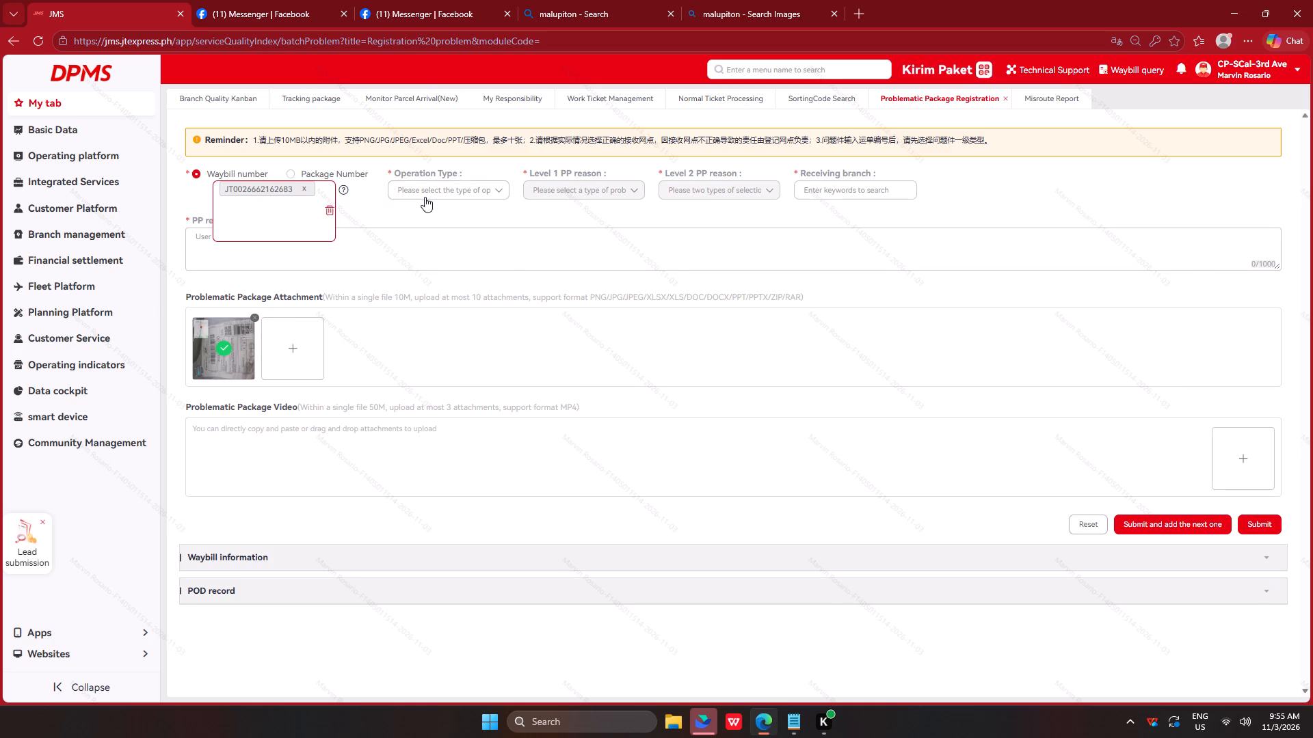
Set the operation type of the problematic package registration to Delivery.
{"action": "left_click", "coordinate": [439, 194]}
{"action": "left_click", "coordinate": [421, 280]}
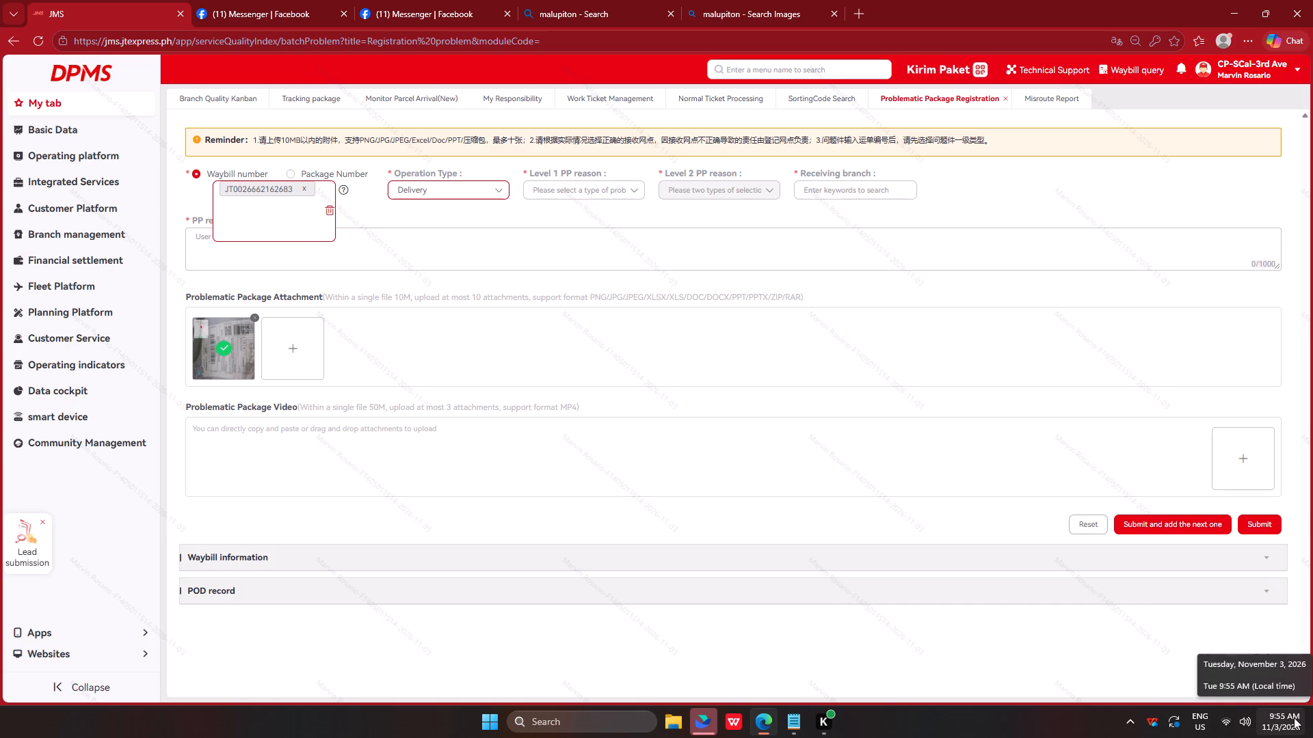
Set the Level 1 PP reason to Wrongly sorted and the Level 2 PP reason to the option beginning "Distribute Warehouse Mis".
{"action": "left_click", "coordinate": [608, 187]}
{"action": "key", "text": "w"}
{"action": "left_click", "coordinate": [490, 211]}
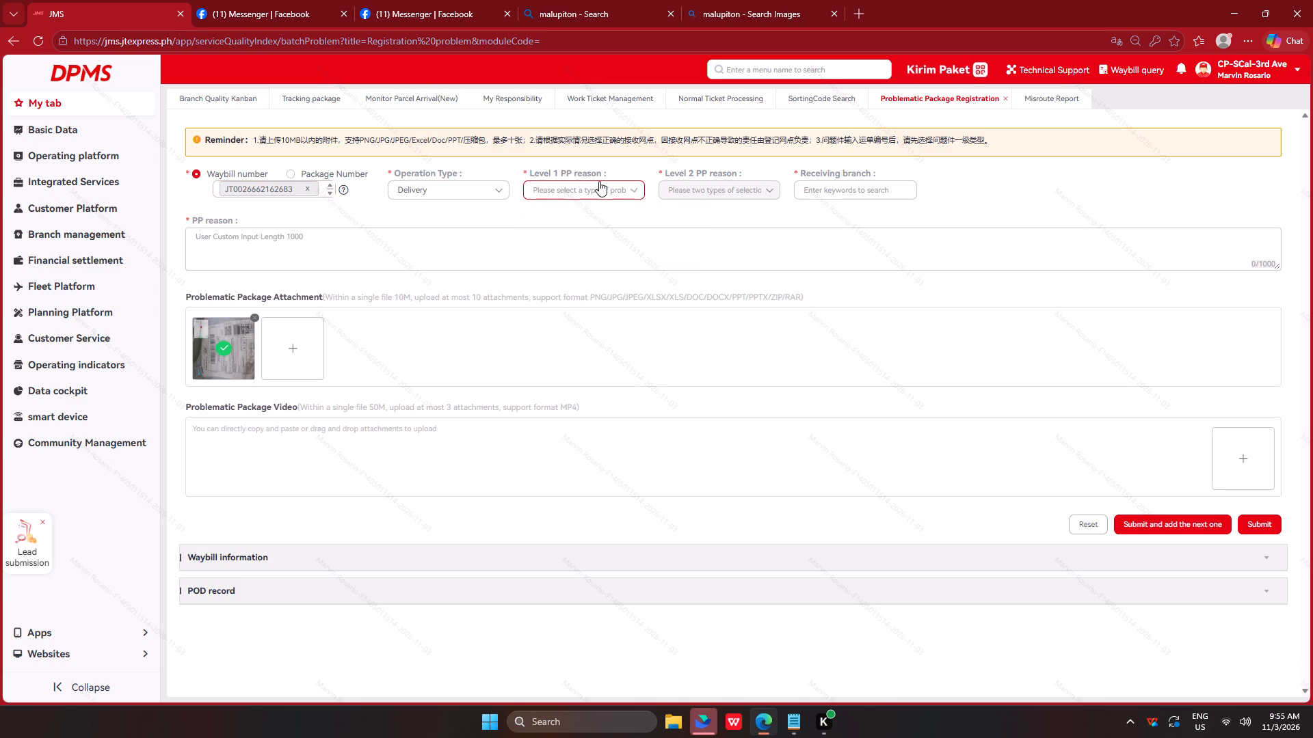
{"action": "left_click", "coordinate": [596, 181]}
{"action": "type", "text": "wr"}
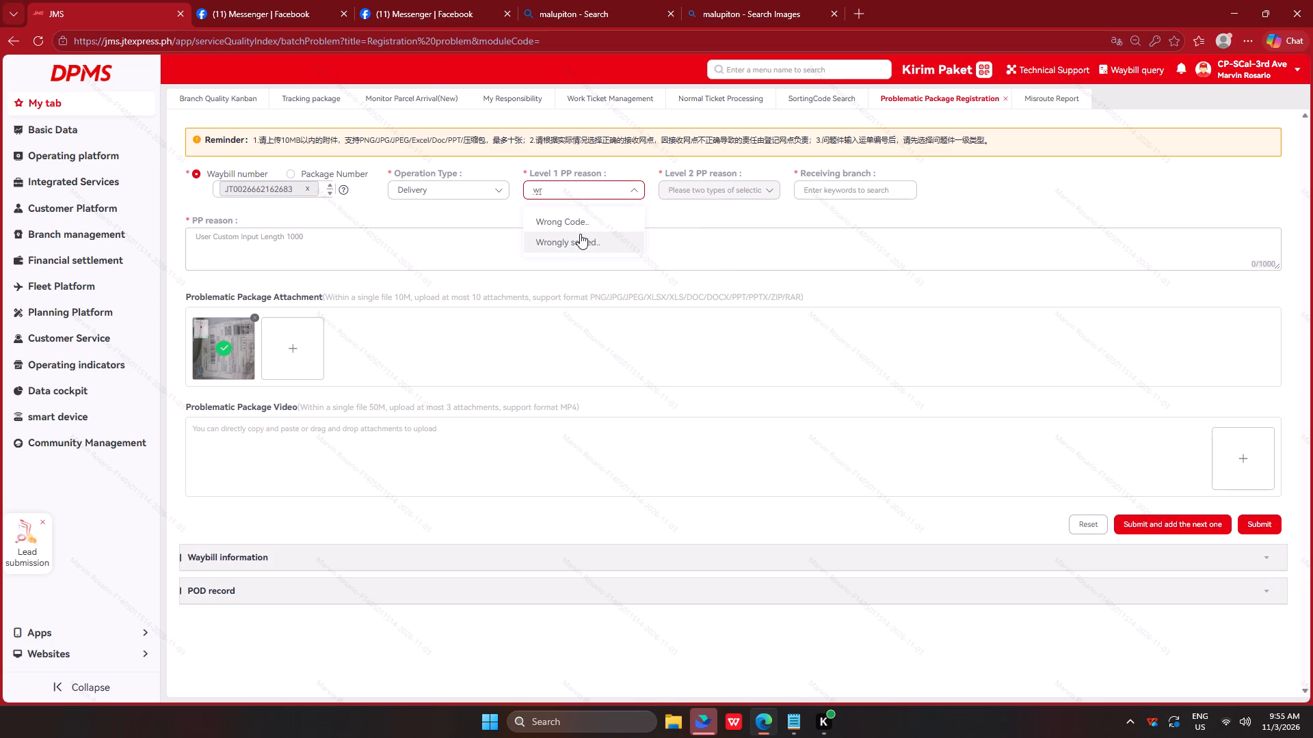
{"action": "left_click", "coordinate": [583, 241]}
{"action": "left_click", "coordinate": [692, 188]}
{"action": "left_click", "coordinate": [706, 240]}
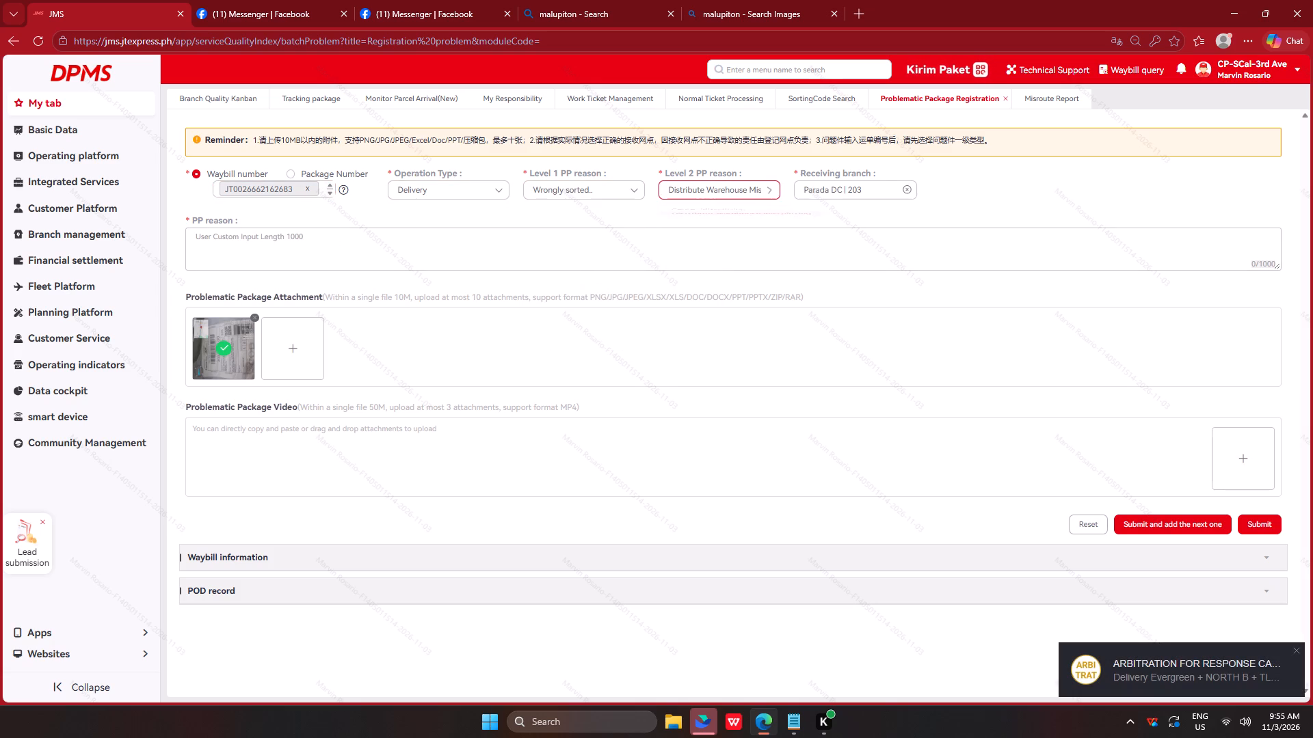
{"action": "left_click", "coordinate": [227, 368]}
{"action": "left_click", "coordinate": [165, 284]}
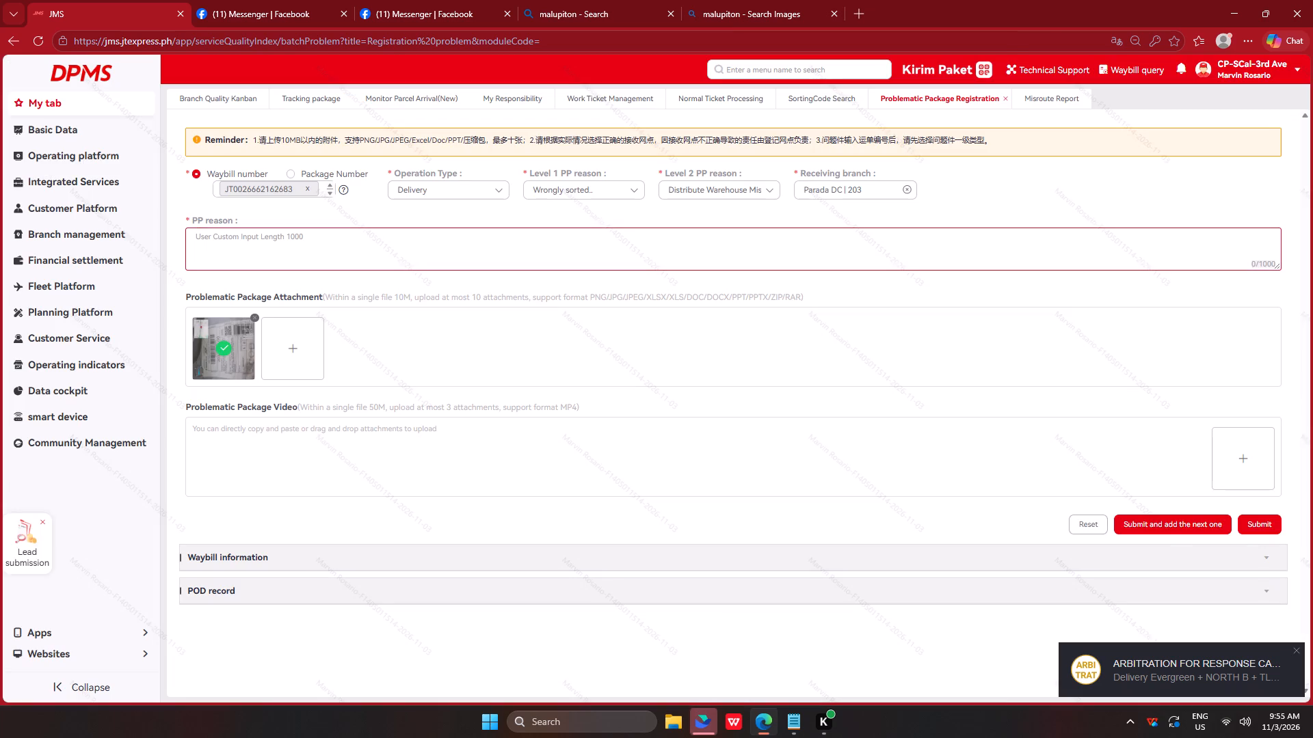
{"action": "left_click", "coordinate": [236, 242]}
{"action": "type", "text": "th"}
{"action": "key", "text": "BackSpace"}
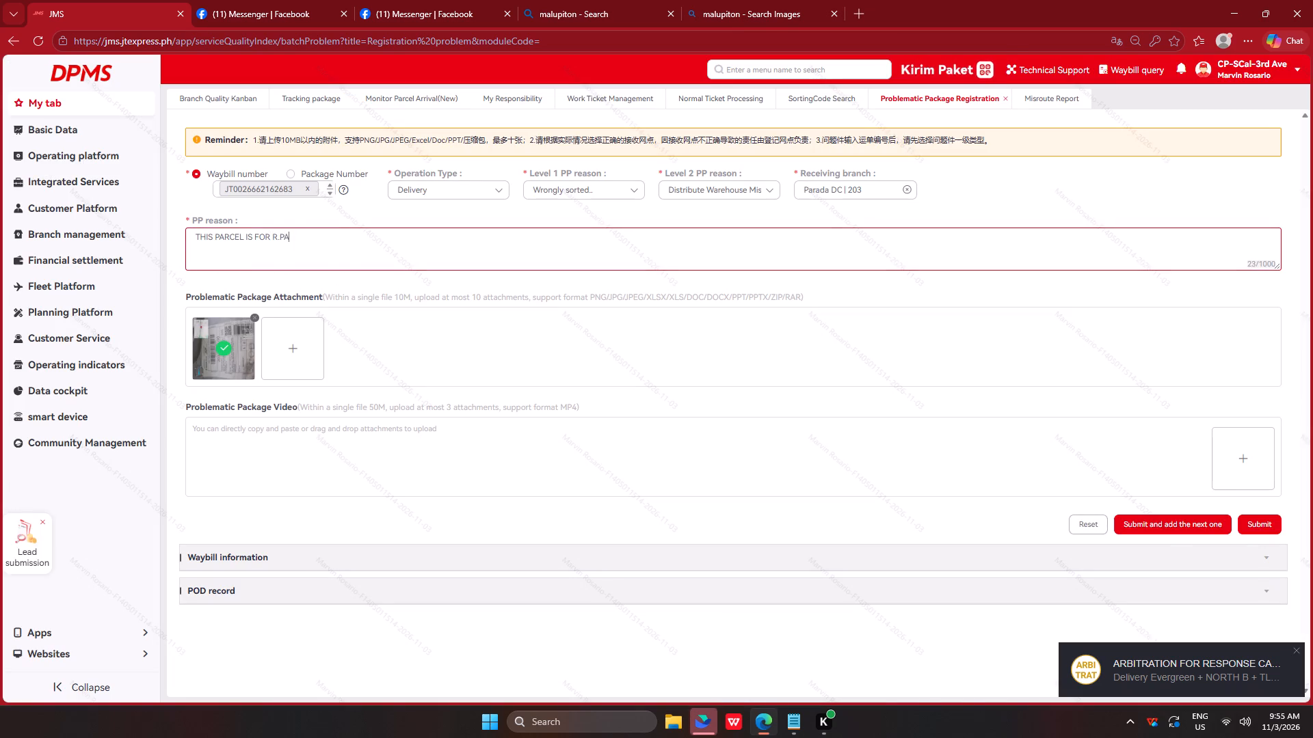
{"action": "left_click", "coordinate": [1180, 527]}
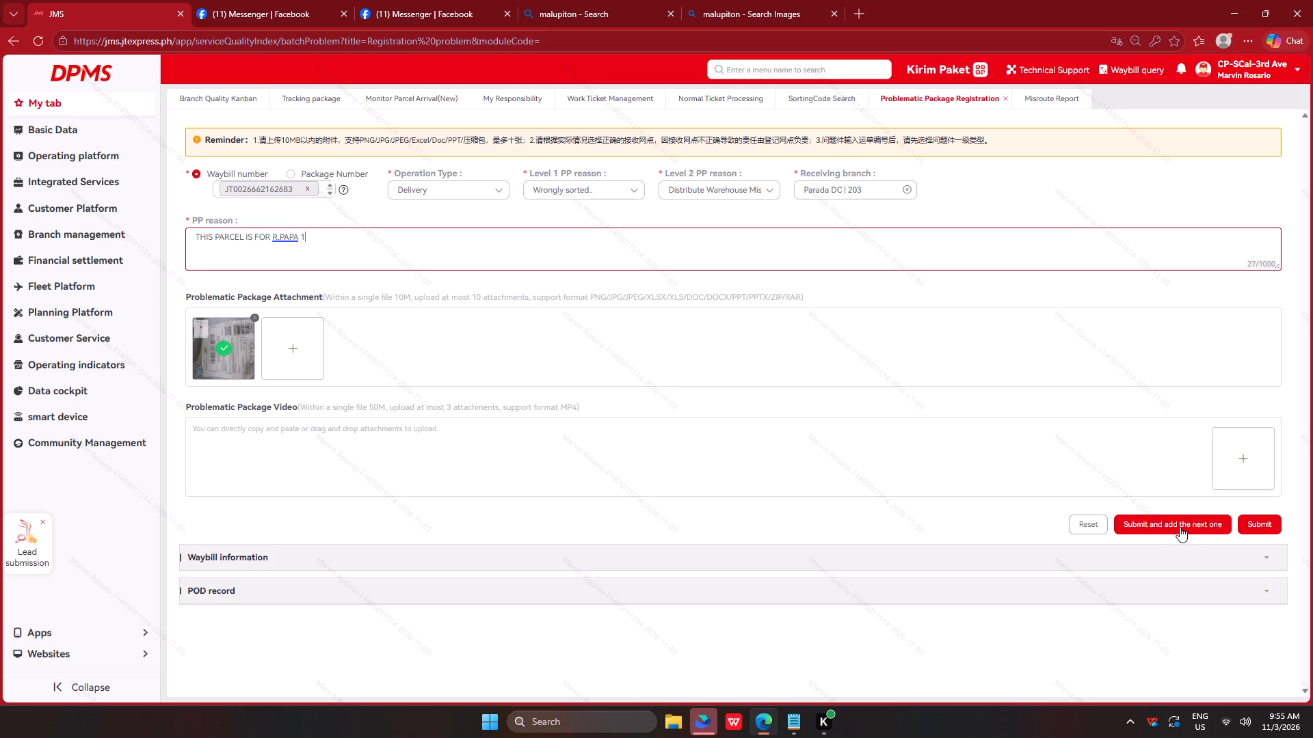
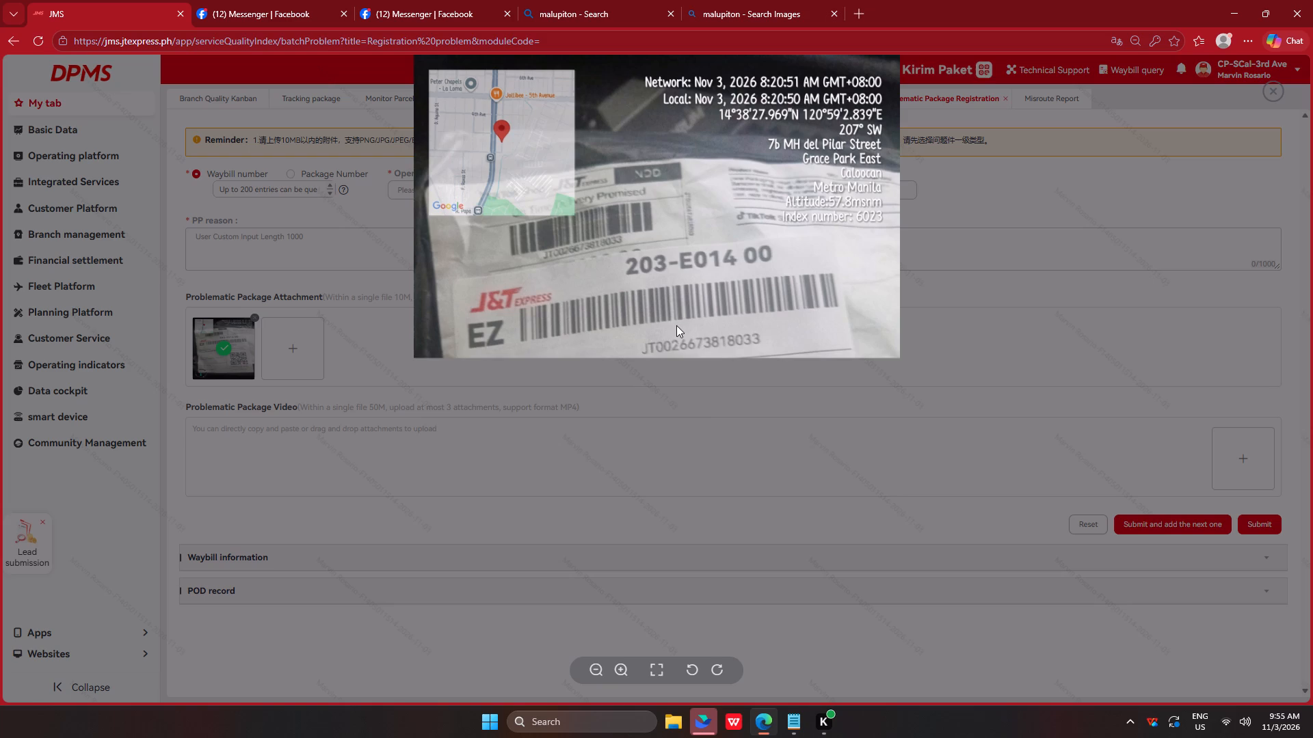
Capture the waybill number printed under the large barcode in the enlarged parcel label photo.
{"action": "key", "text": "ctrl+shift+a"}
{"action": "left_click_drag", "start_coordinate": [636, 329], "coordinate": [768, 368]}
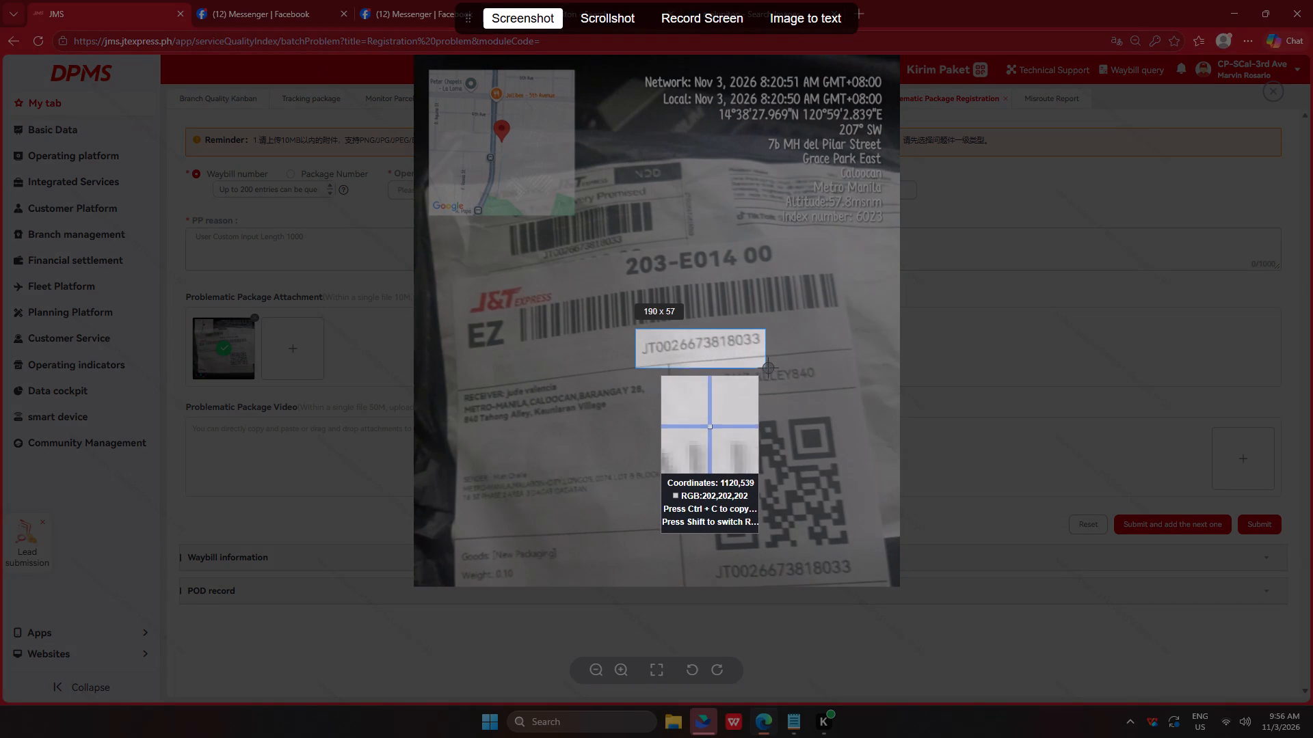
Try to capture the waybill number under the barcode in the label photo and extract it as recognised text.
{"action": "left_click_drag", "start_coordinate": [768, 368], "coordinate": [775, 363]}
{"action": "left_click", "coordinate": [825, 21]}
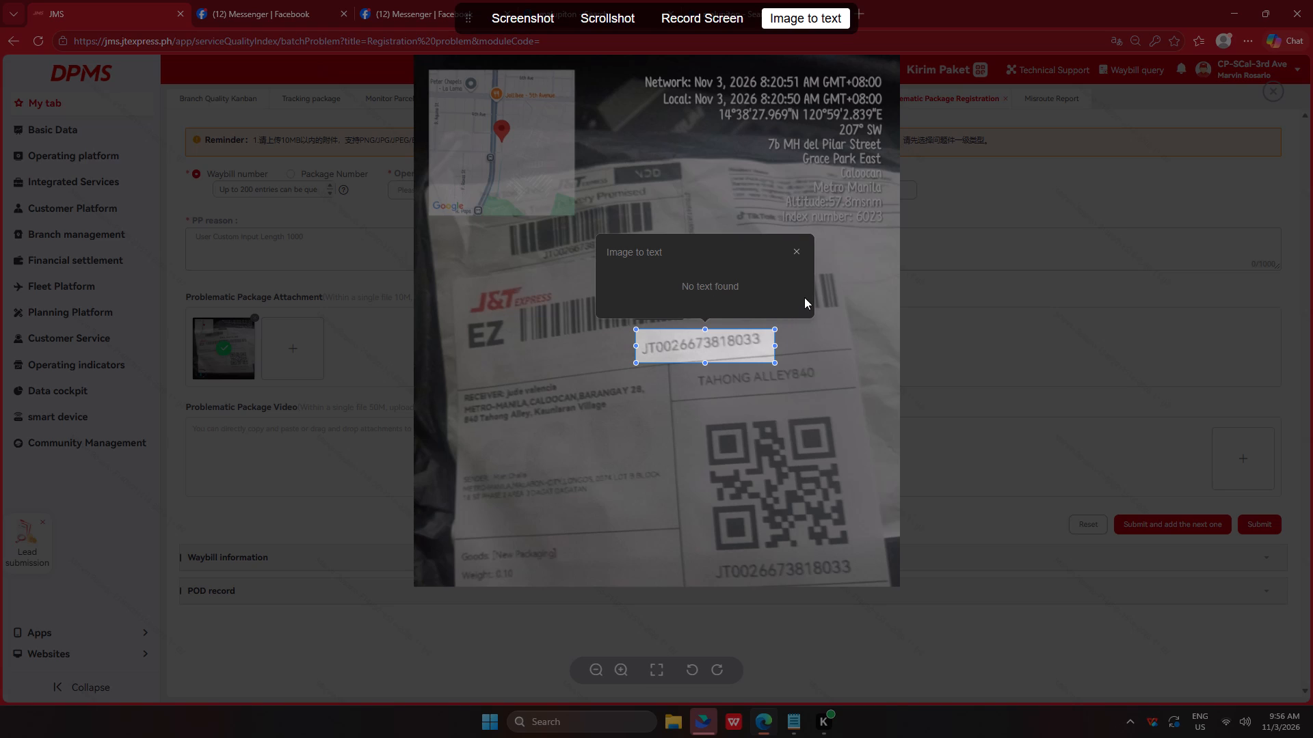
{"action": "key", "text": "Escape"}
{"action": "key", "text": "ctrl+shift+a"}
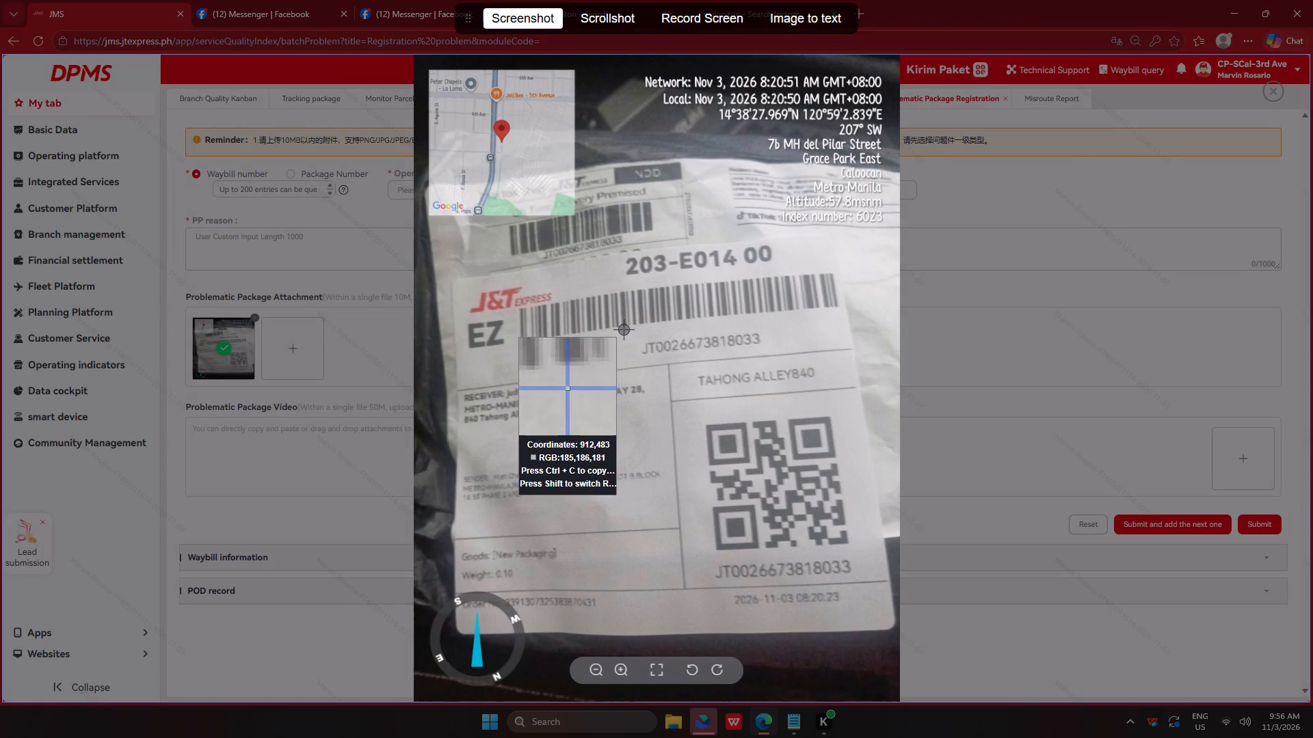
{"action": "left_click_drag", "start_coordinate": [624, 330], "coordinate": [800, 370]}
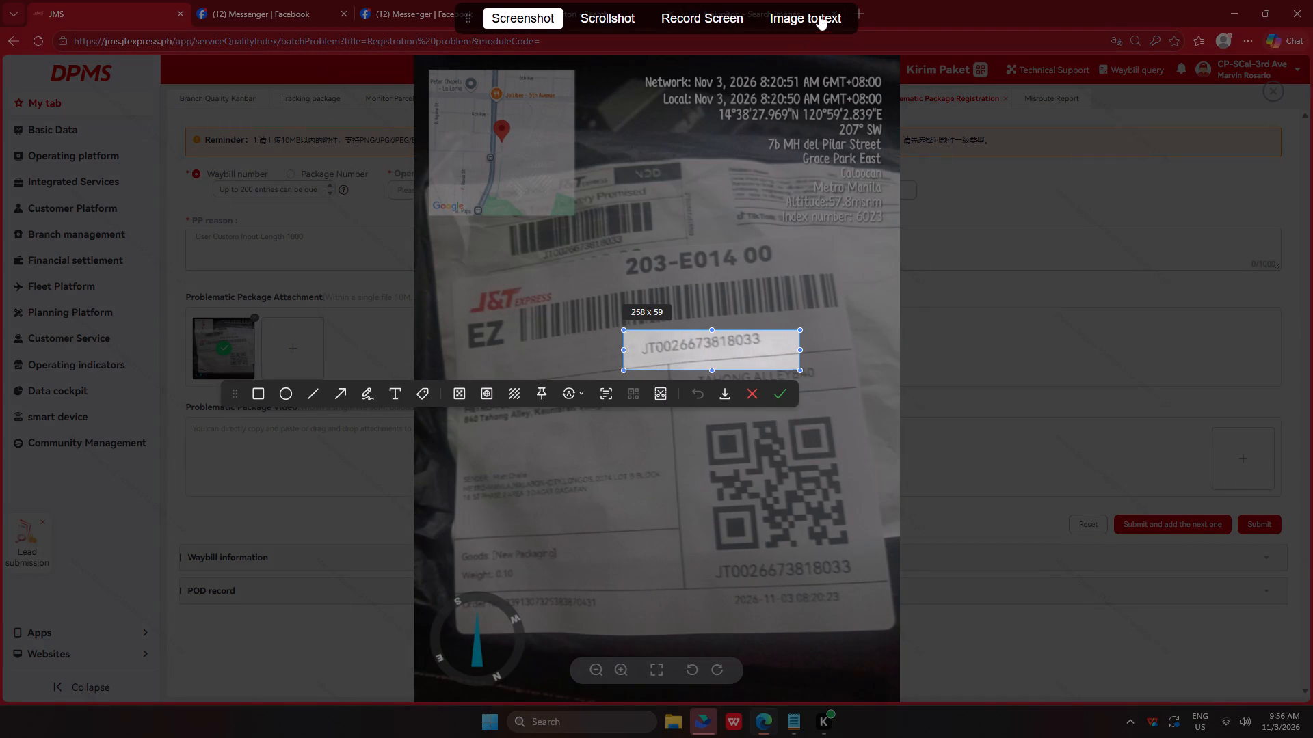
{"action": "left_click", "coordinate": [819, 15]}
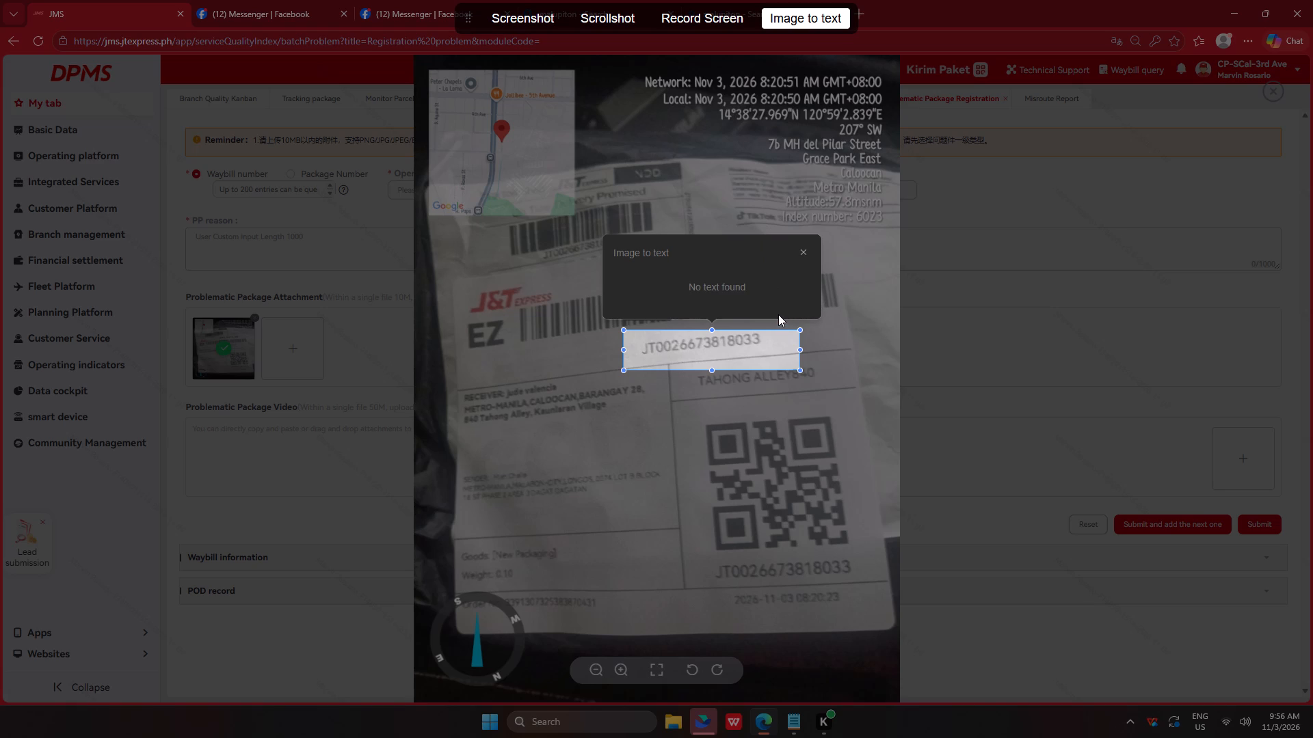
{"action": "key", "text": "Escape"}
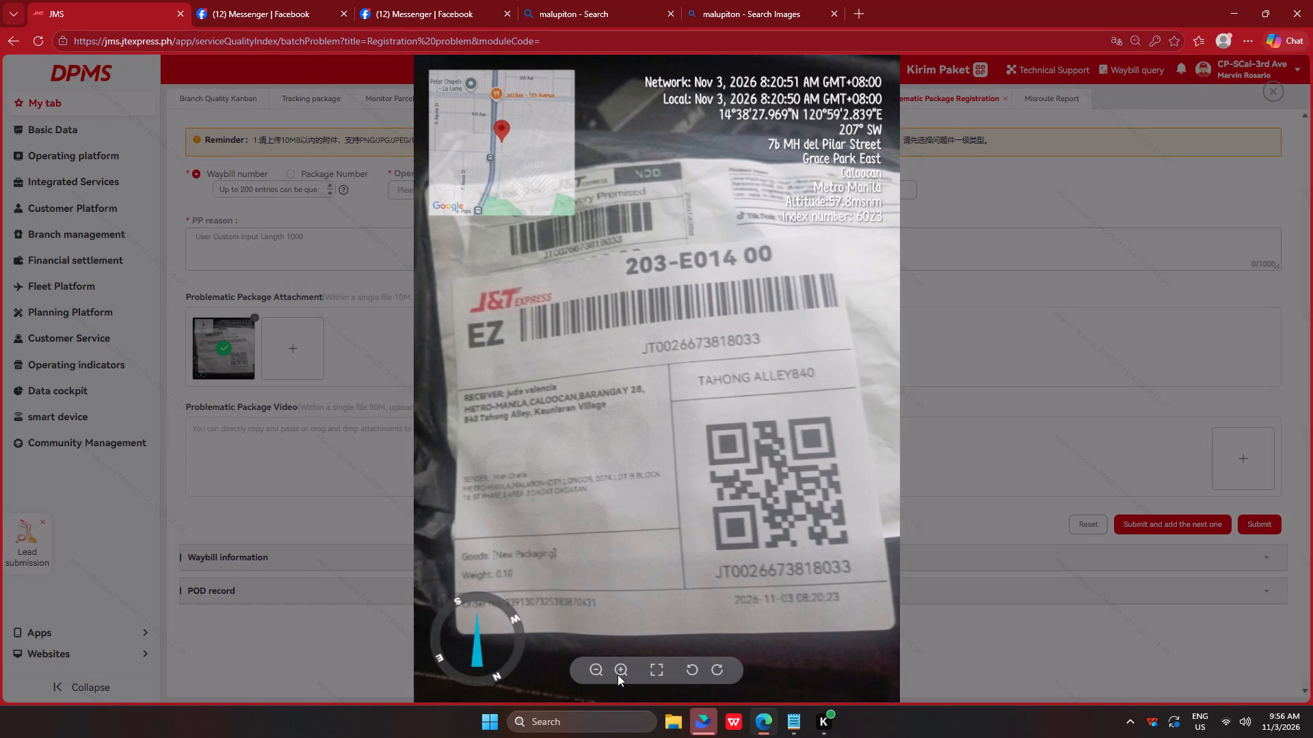
Enlarge the parcel label photo, capture the waybill number under the barcode with some margin and copy it as recognised text.
{"action": "triple_click", "coordinate": [619, 669]}
{"action": "double_click", "coordinate": [619, 668]}
{"action": "left_click_drag", "start_coordinate": [754, 524], "coordinate": [610, 465]}
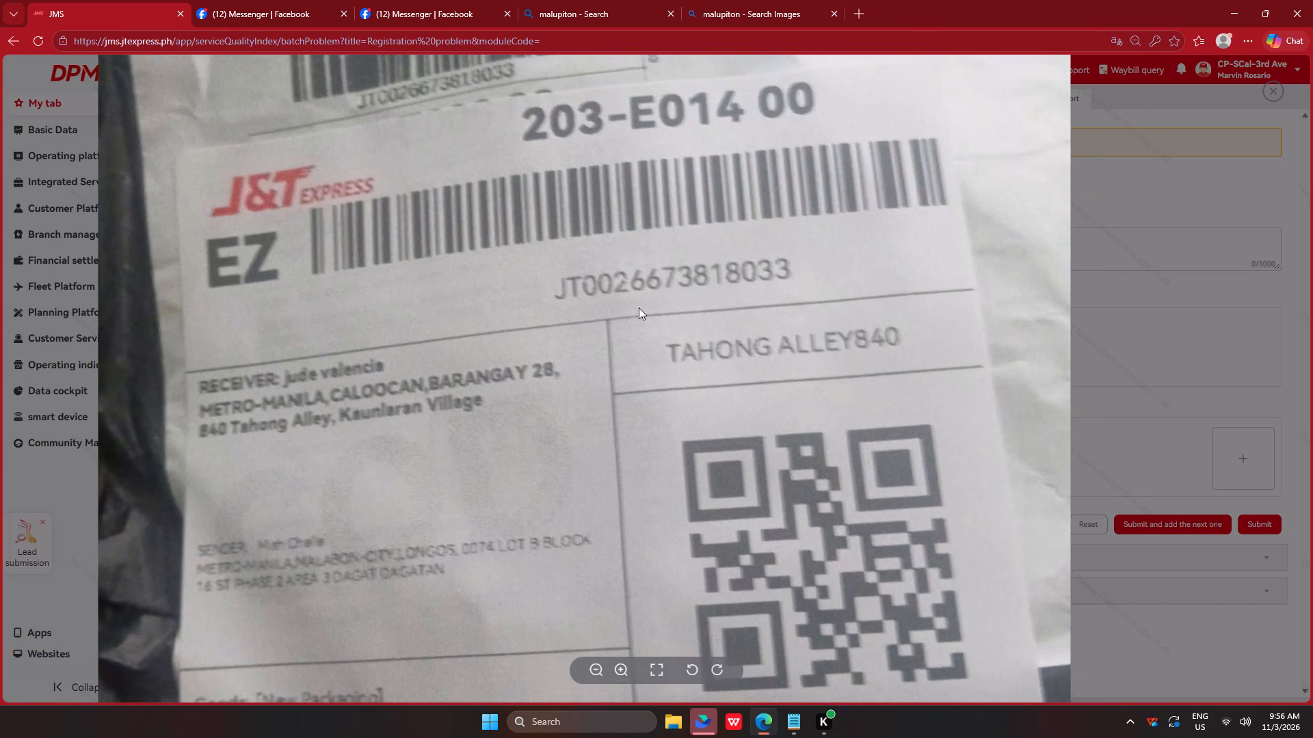
{"action": "key", "text": "ctrl+shift+a"}
{"action": "left_click_drag", "start_coordinate": [501, 252], "coordinate": [834, 338]}
{"action": "left_click_drag", "start_coordinate": [787, 290], "coordinate": [784, 277]}
{"action": "left_click", "coordinate": [827, 12]}
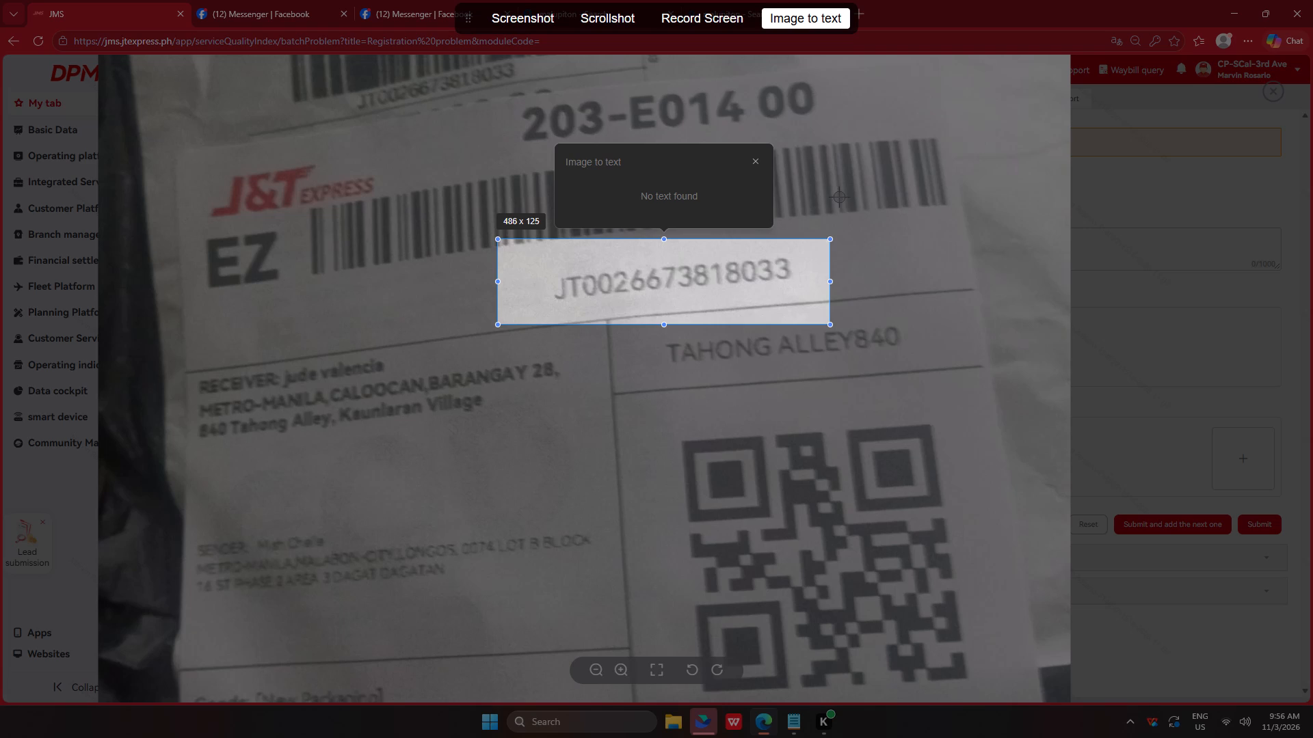
{"action": "key", "text": "Escape"}
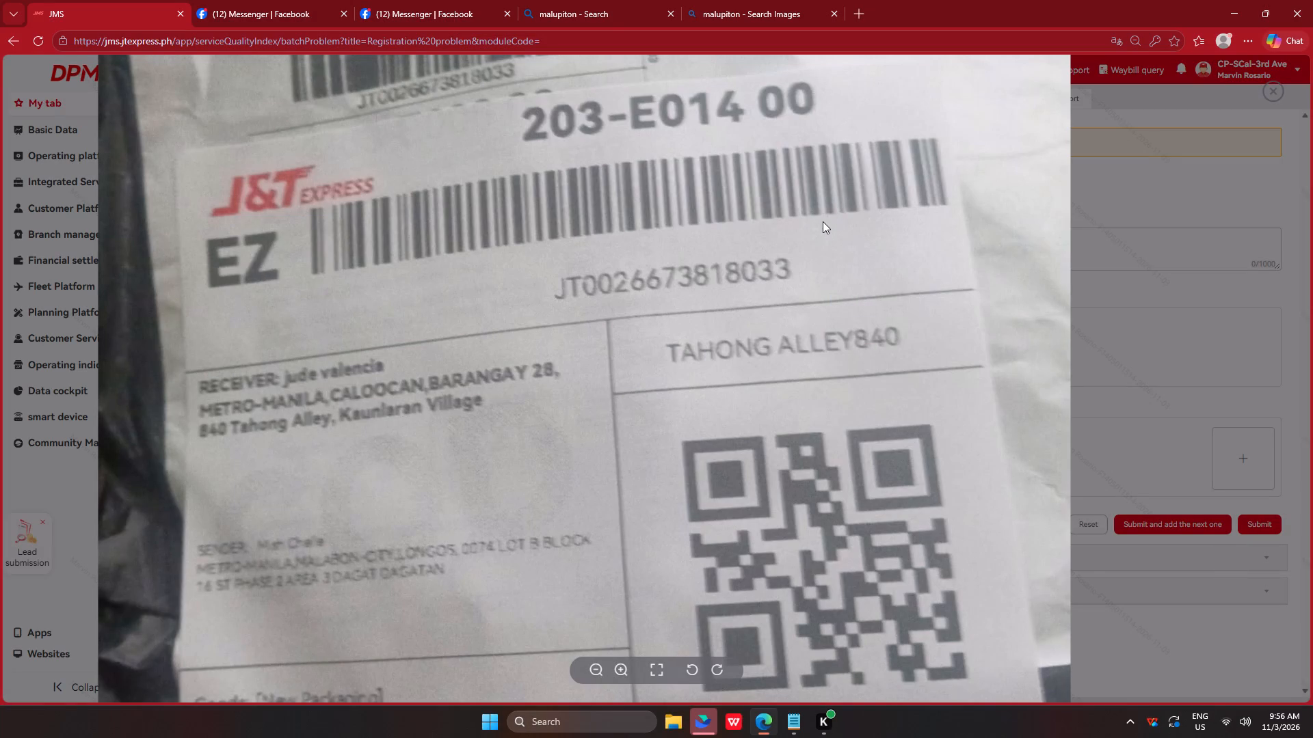
{"action": "key", "text": "ctrl+shift+a"}
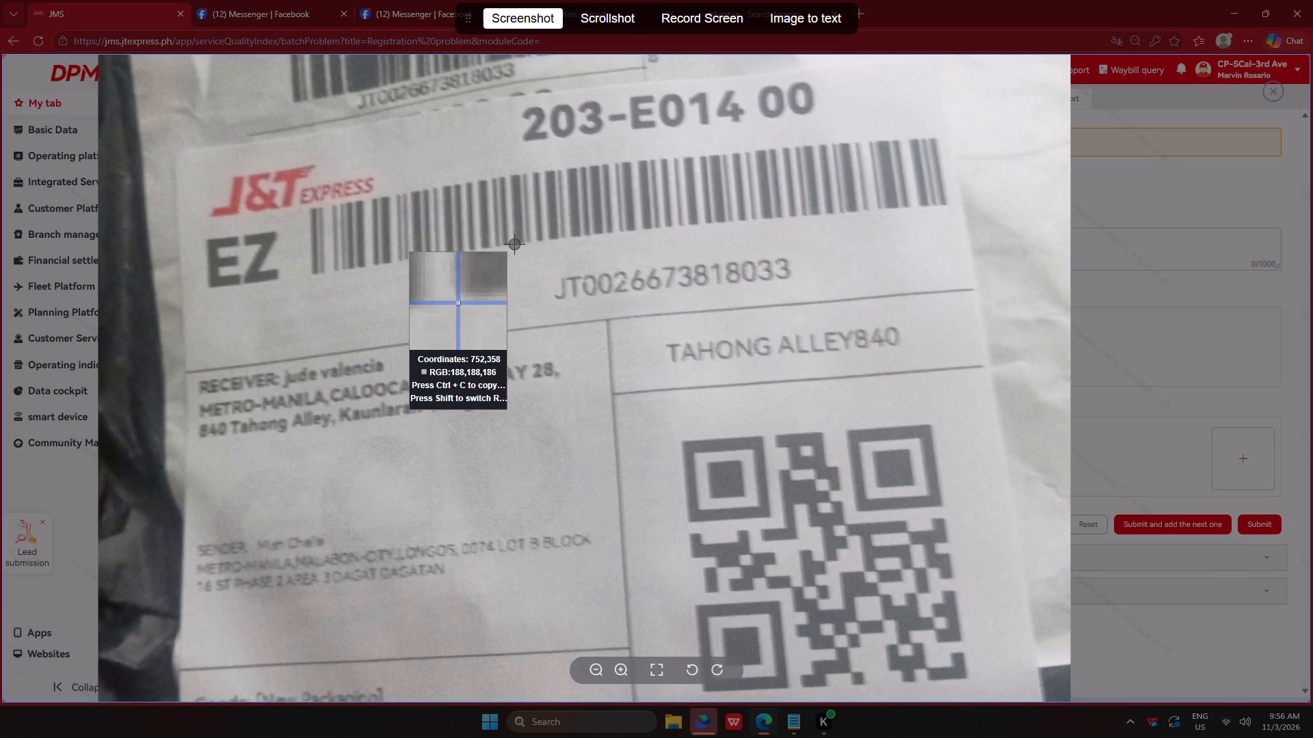
{"action": "left_click_drag", "start_coordinate": [518, 241], "coordinate": [832, 343]}
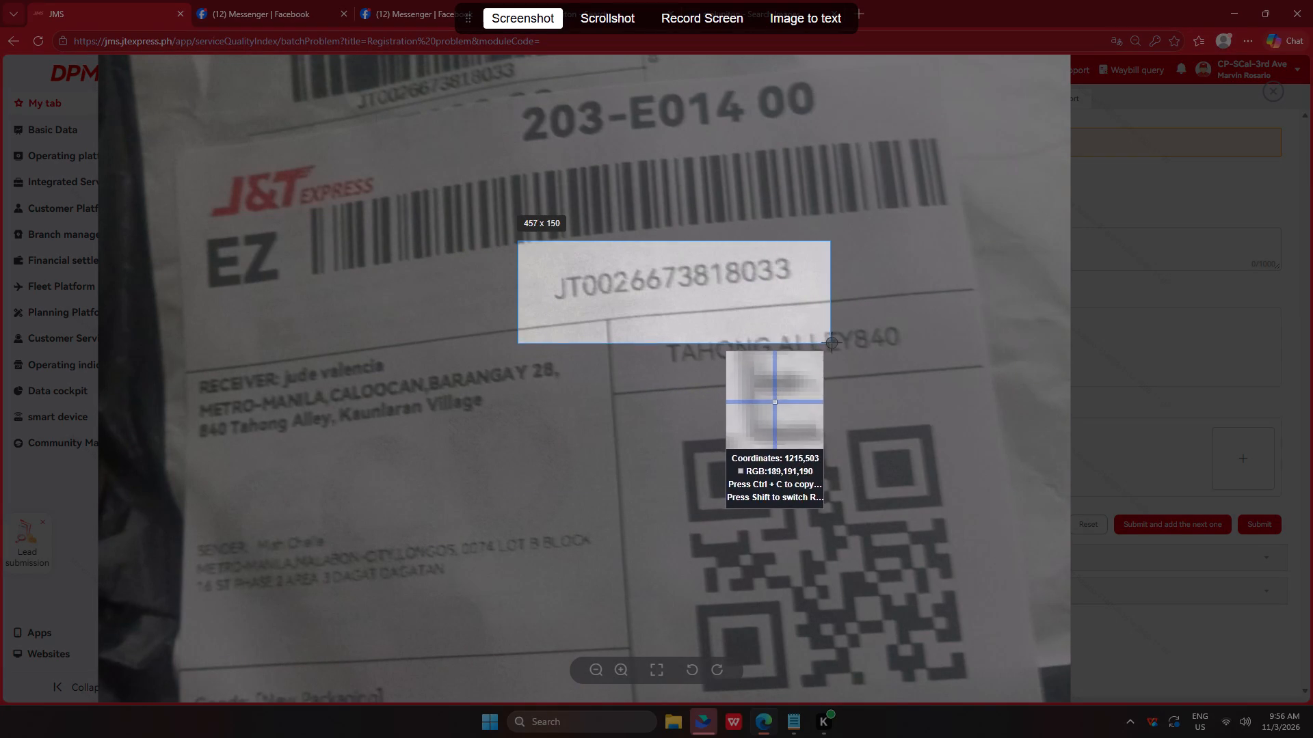
{"action": "left_click_drag", "start_coordinate": [832, 343], "coordinate": [832, 342]}
{"action": "left_click_drag", "start_coordinate": [803, 303], "coordinate": [804, 293]}
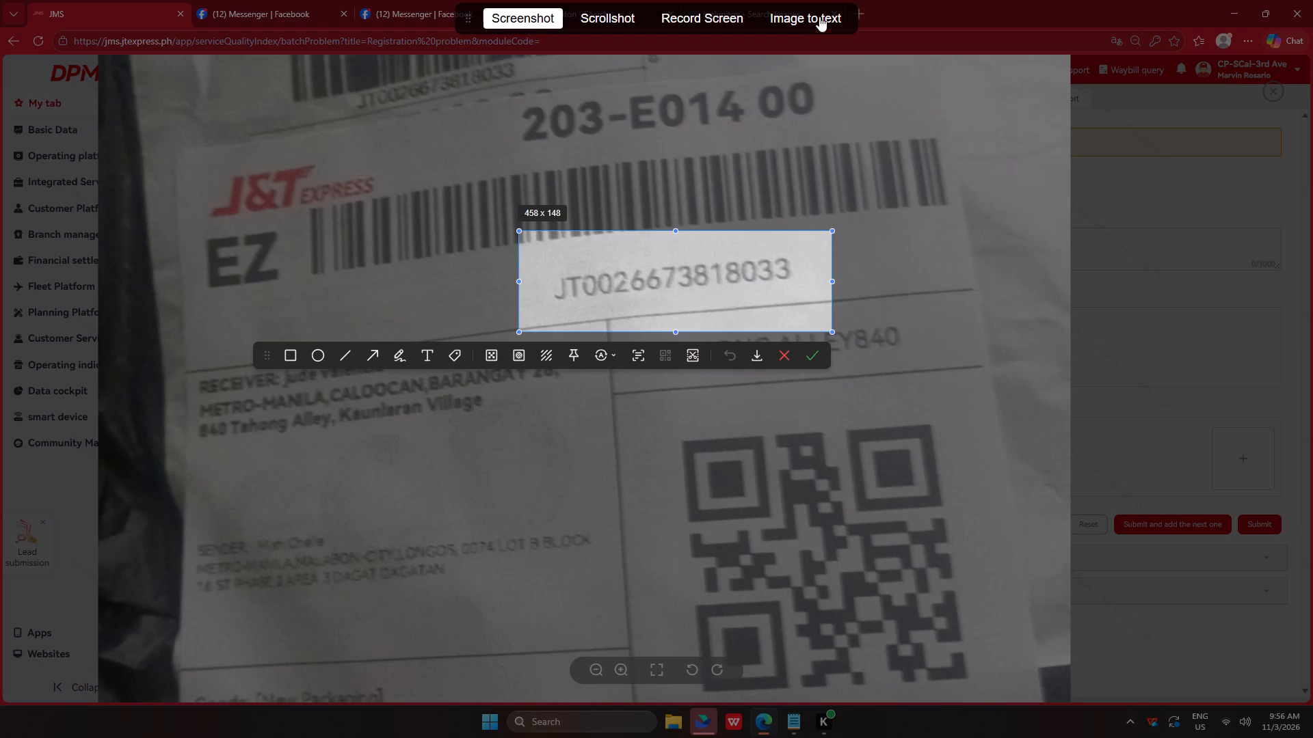
{"action": "left_click", "coordinate": [820, 15]}
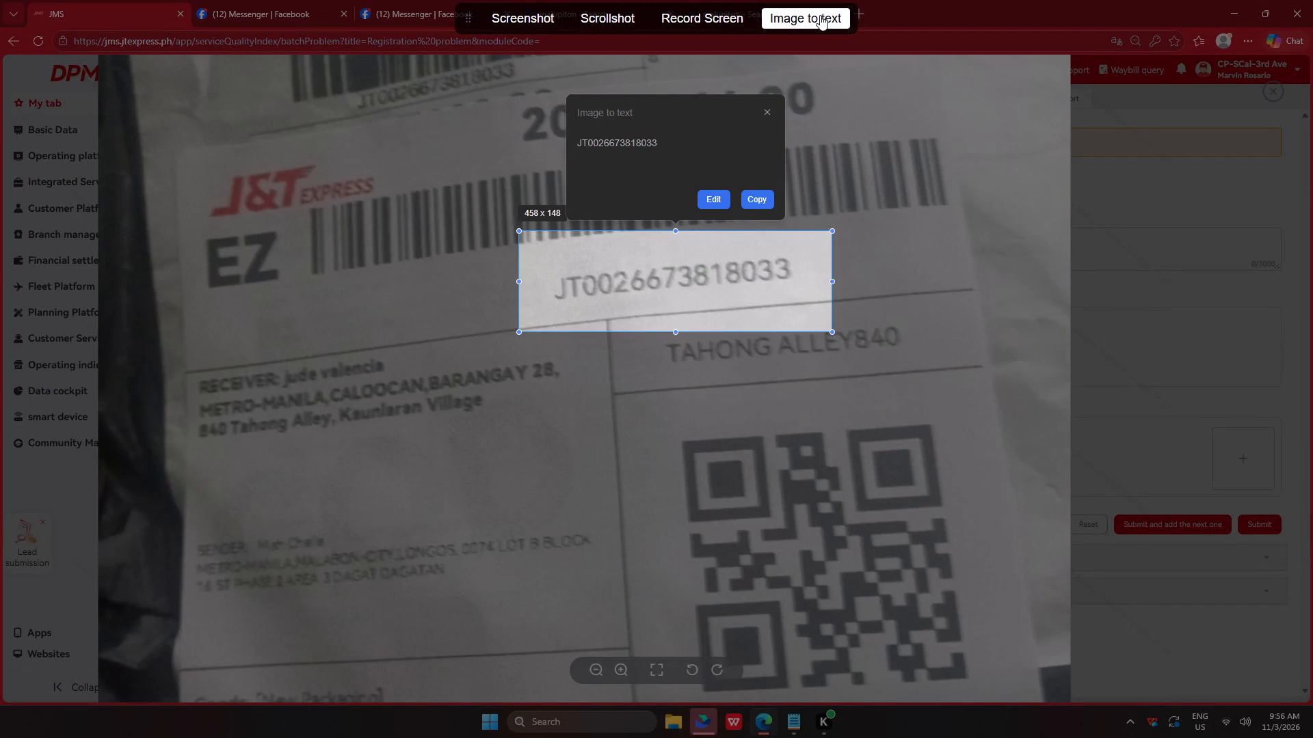
{"action": "left_click", "coordinate": [762, 191]}
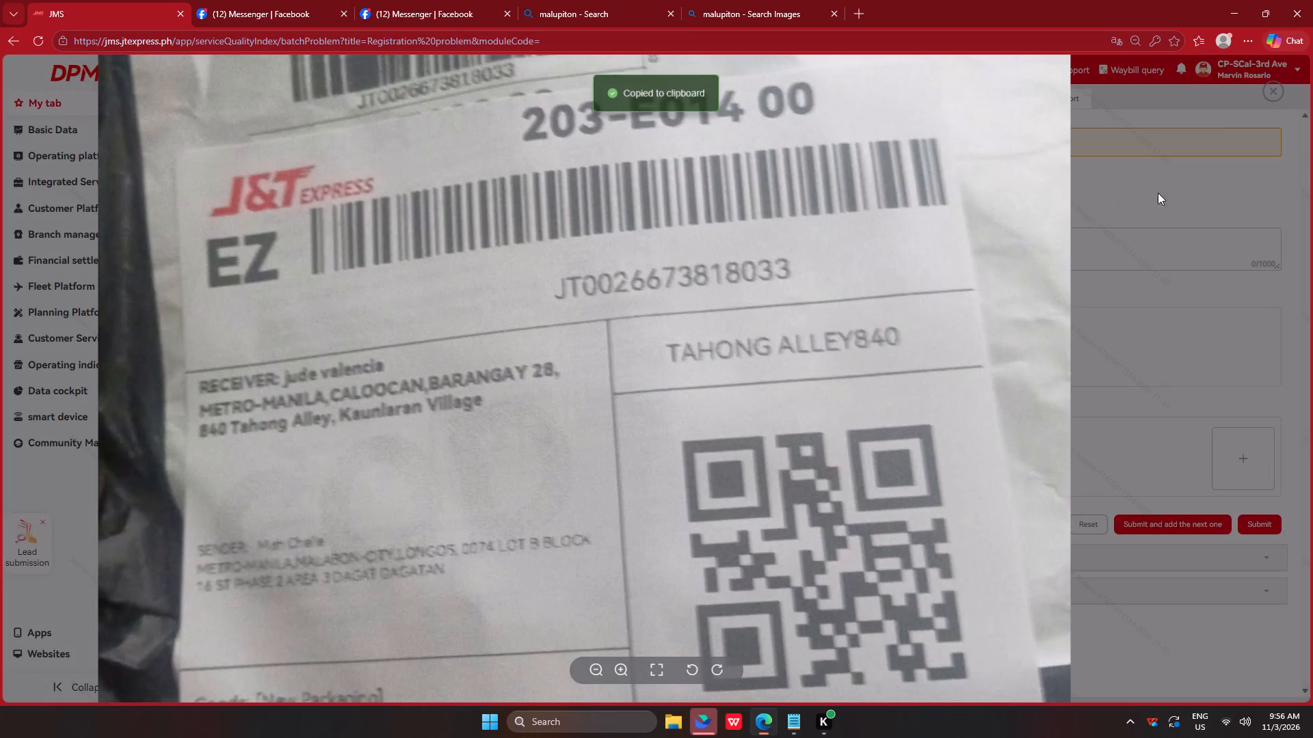
{"action": "left_click", "coordinate": [1273, 84]}
{"action": "left_click_drag", "start_coordinate": [1085, 236], "coordinate": [1072, 240]}
{"action": "left_click", "coordinate": [251, 188]}
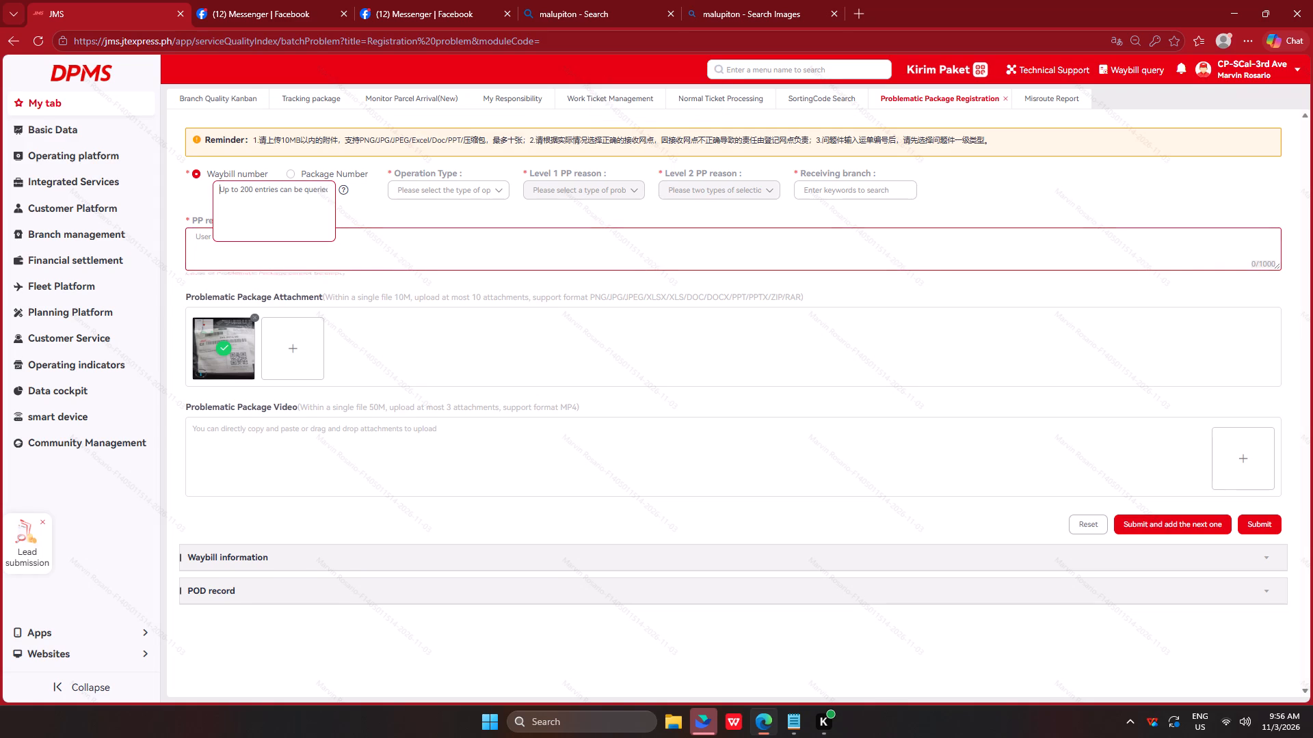
{"action": "key", "text": "ctrl+v"}
Set the operation type of the problematic package registration to Delivery.
{"action": "left_click", "coordinate": [467, 189]}
{"action": "left_click", "coordinate": [434, 282]}
Open the Level 1 PP reason choices for the package.
{"action": "left_click", "coordinate": [589, 194]}
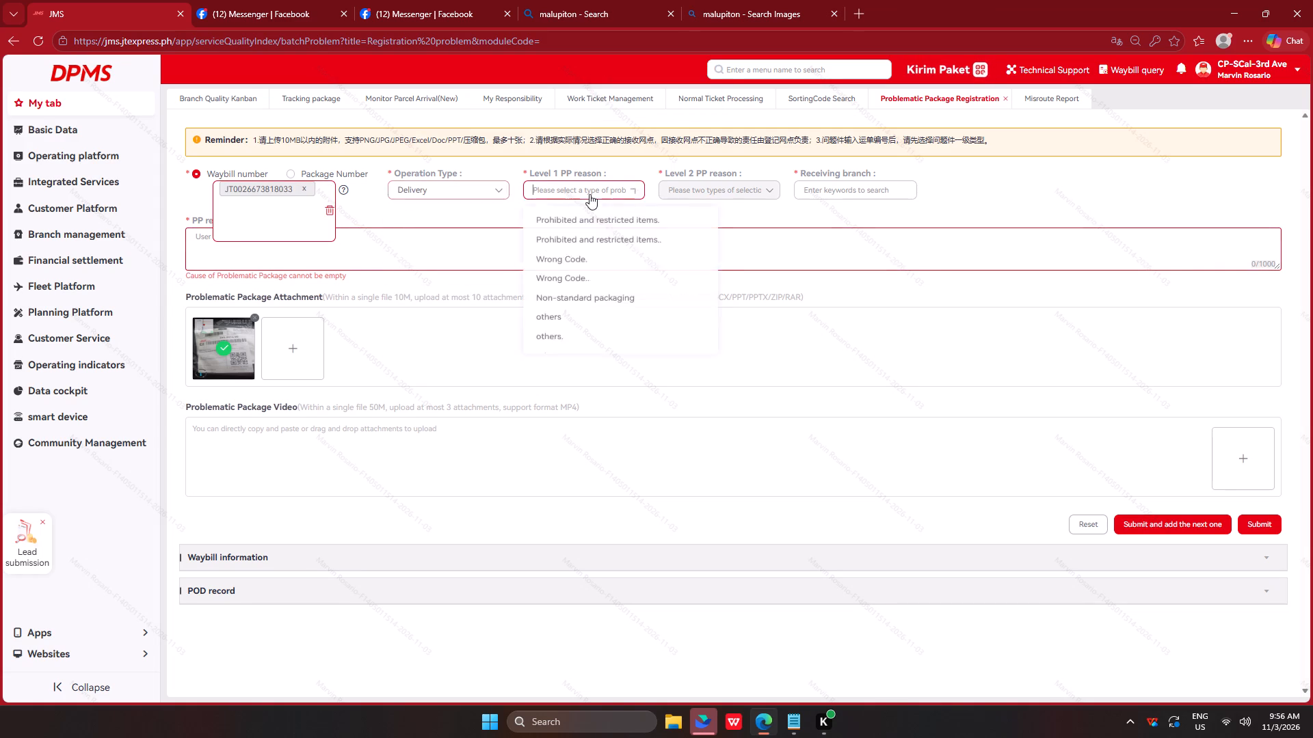
Set the Level 1 PP reason to "Wrong Code.." and the Level 2 PP reason to the option beginning "Wrong First or Second".
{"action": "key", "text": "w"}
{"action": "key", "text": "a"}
{"action": "left_click_drag", "start_coordinate": [836, 204], "coordinate": [836, 211]}
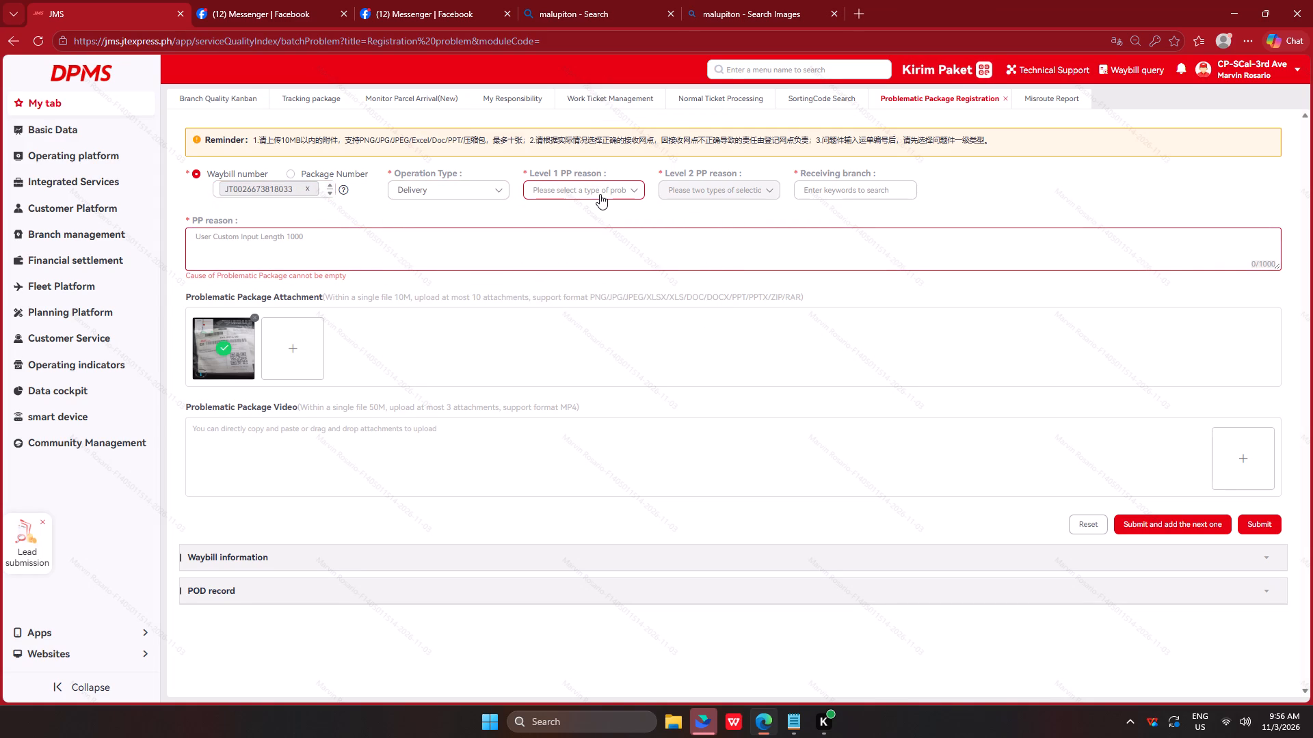
{"action": "left_click", "coordinate": [583, 190]}
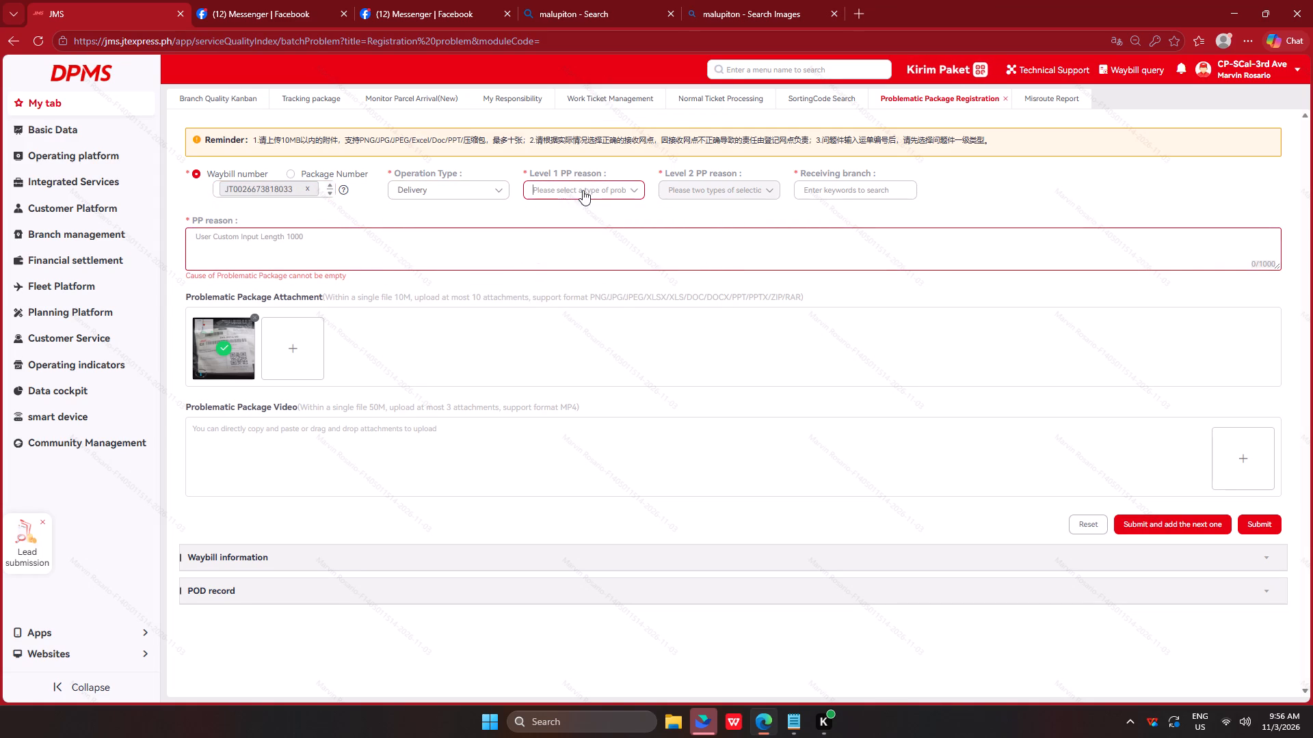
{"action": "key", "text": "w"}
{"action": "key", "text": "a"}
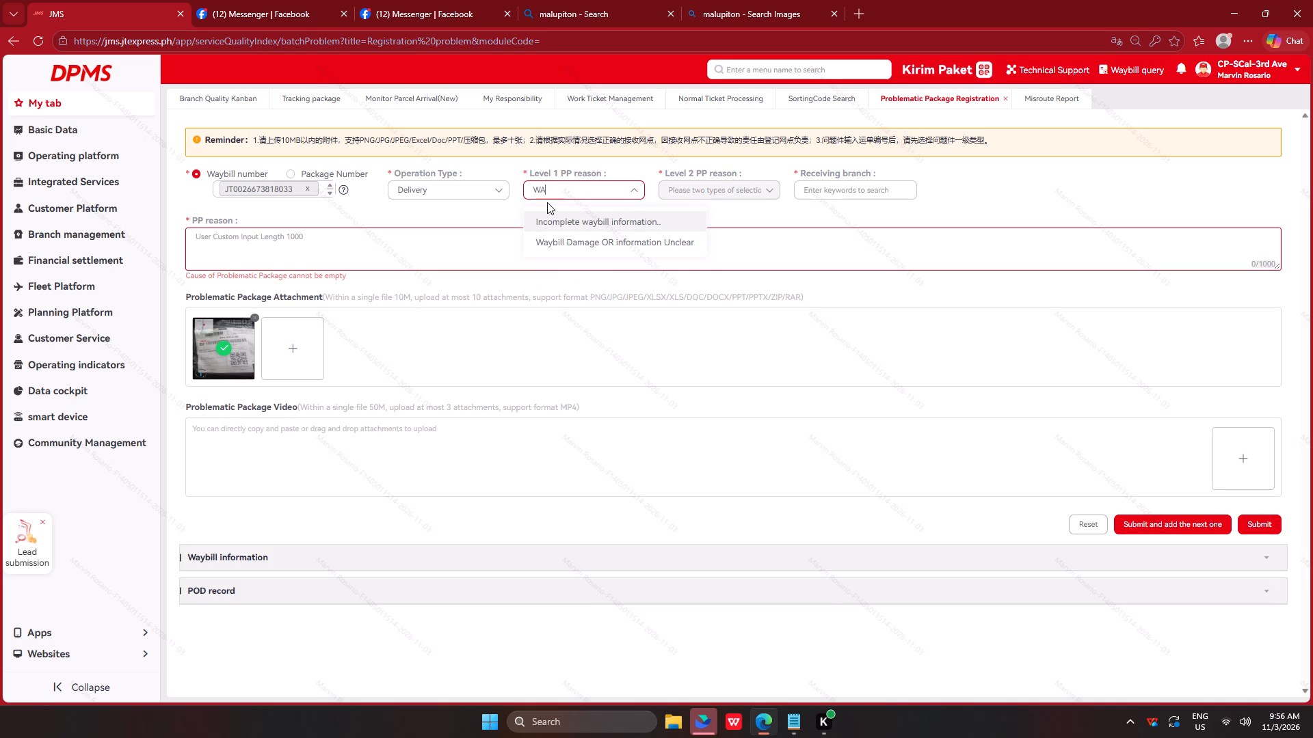
{"action": "key", "text": "BackSpace"}
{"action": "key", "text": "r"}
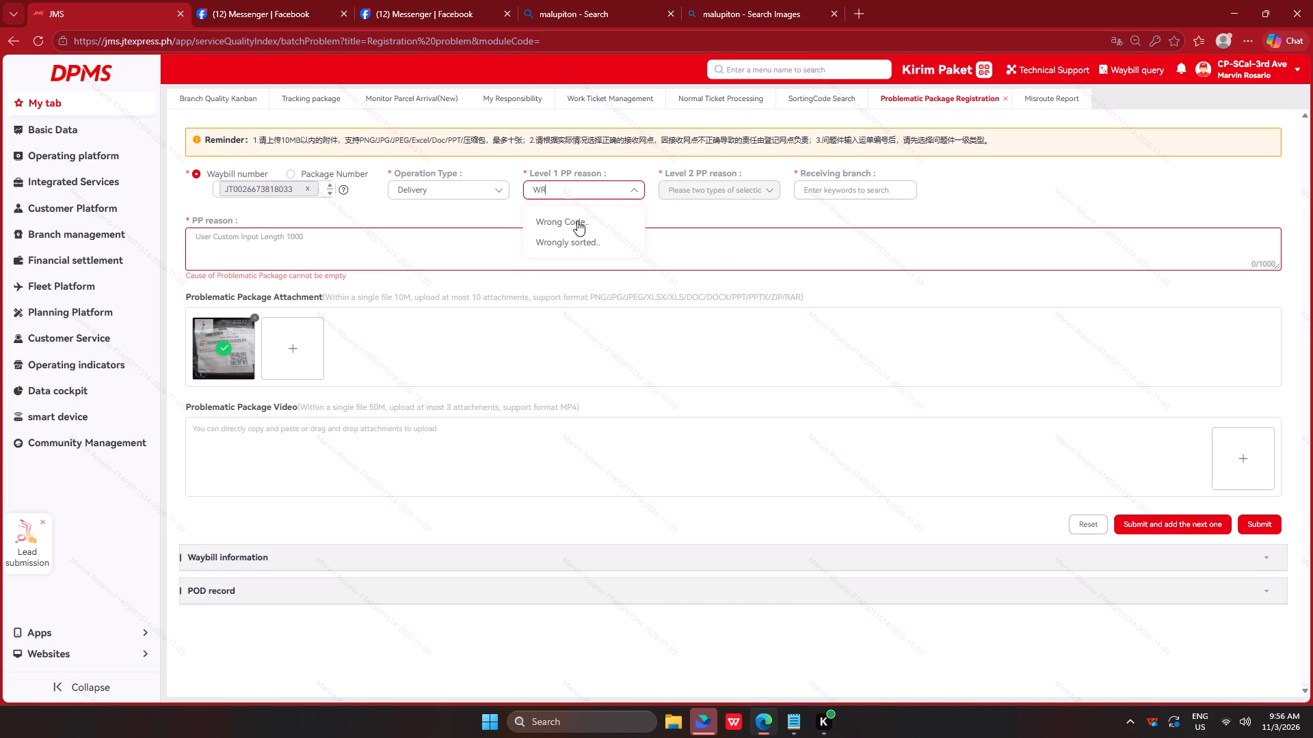
{"action": "left_click", "coordinate": [609, 229]}
{"action": "left_click", "coordinate": [702, 190]}
{"action": "left_click", "coordinate": [715, 222]}
{"action": "left_click", "coordinate": [600, 250]}
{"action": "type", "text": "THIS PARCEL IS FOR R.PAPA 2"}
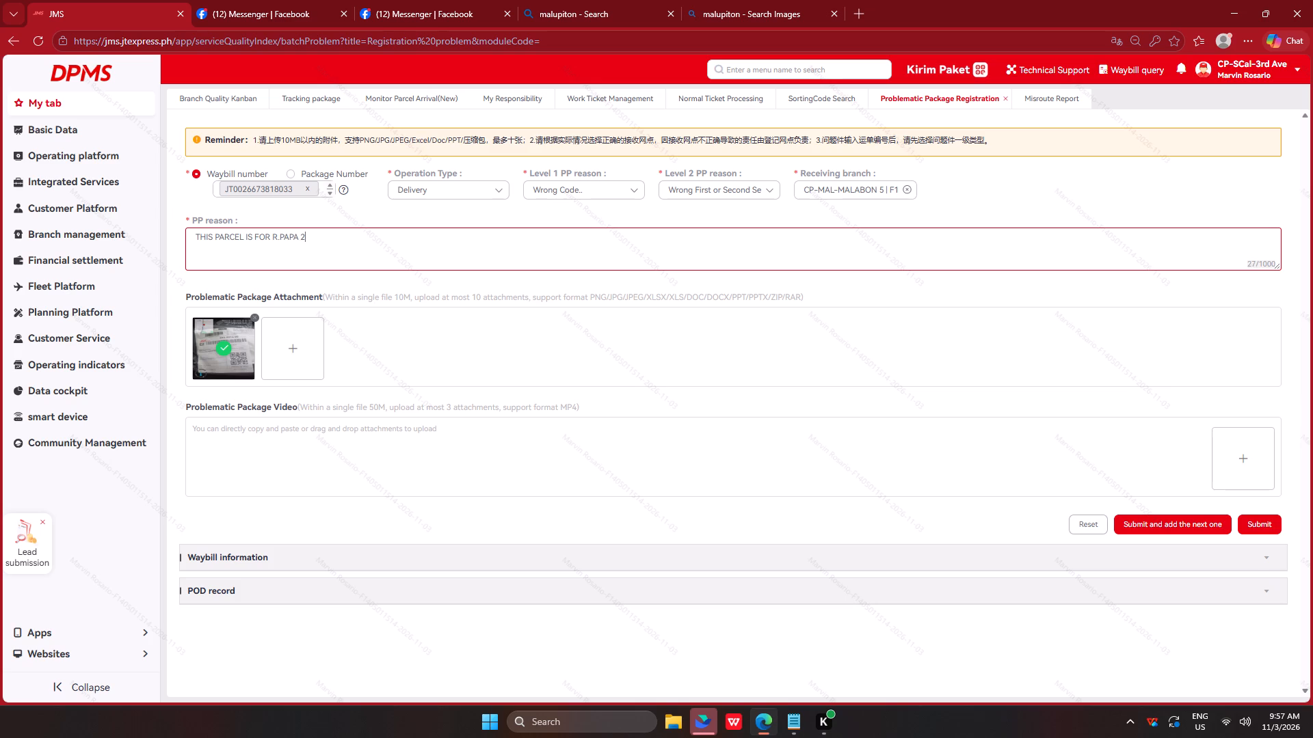
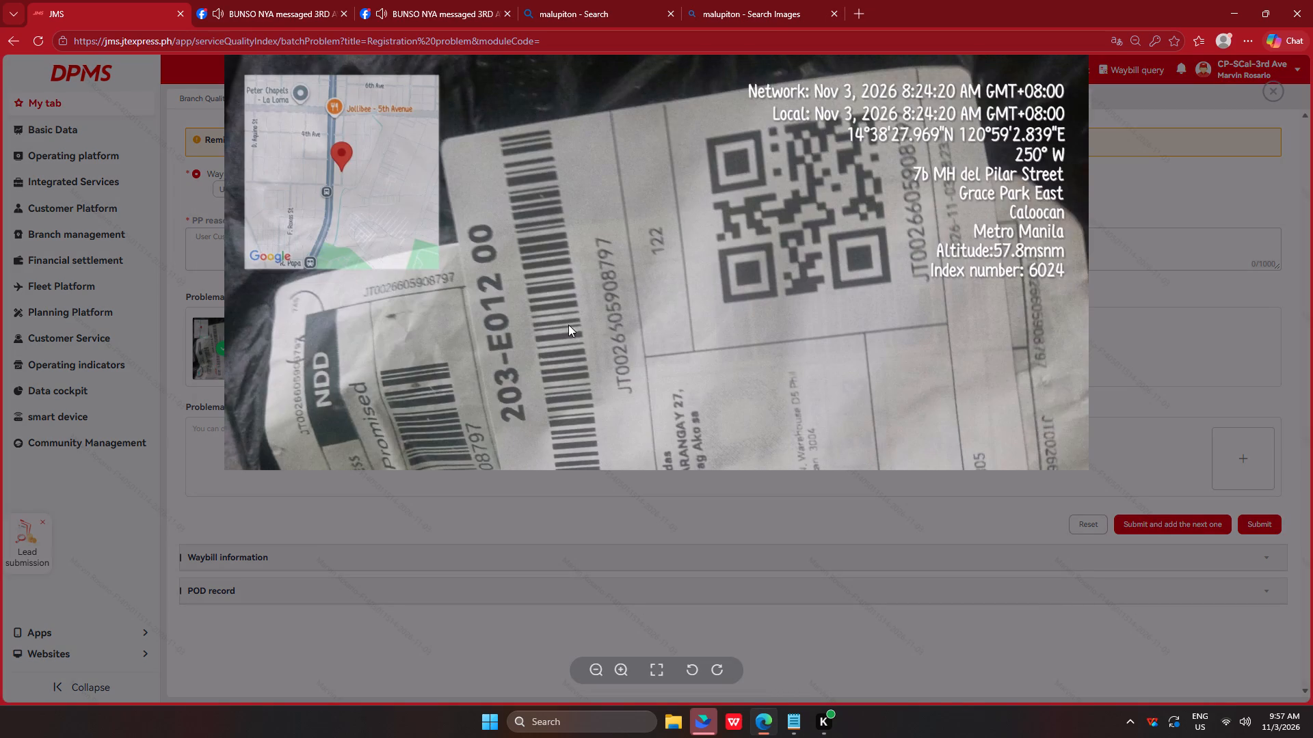
Rotate the enlarged parcel label photo clockwise so the label reads upright, and start a screen capture for its waybill number.
{"action": "left_click", "coordinate": [721, 668]}
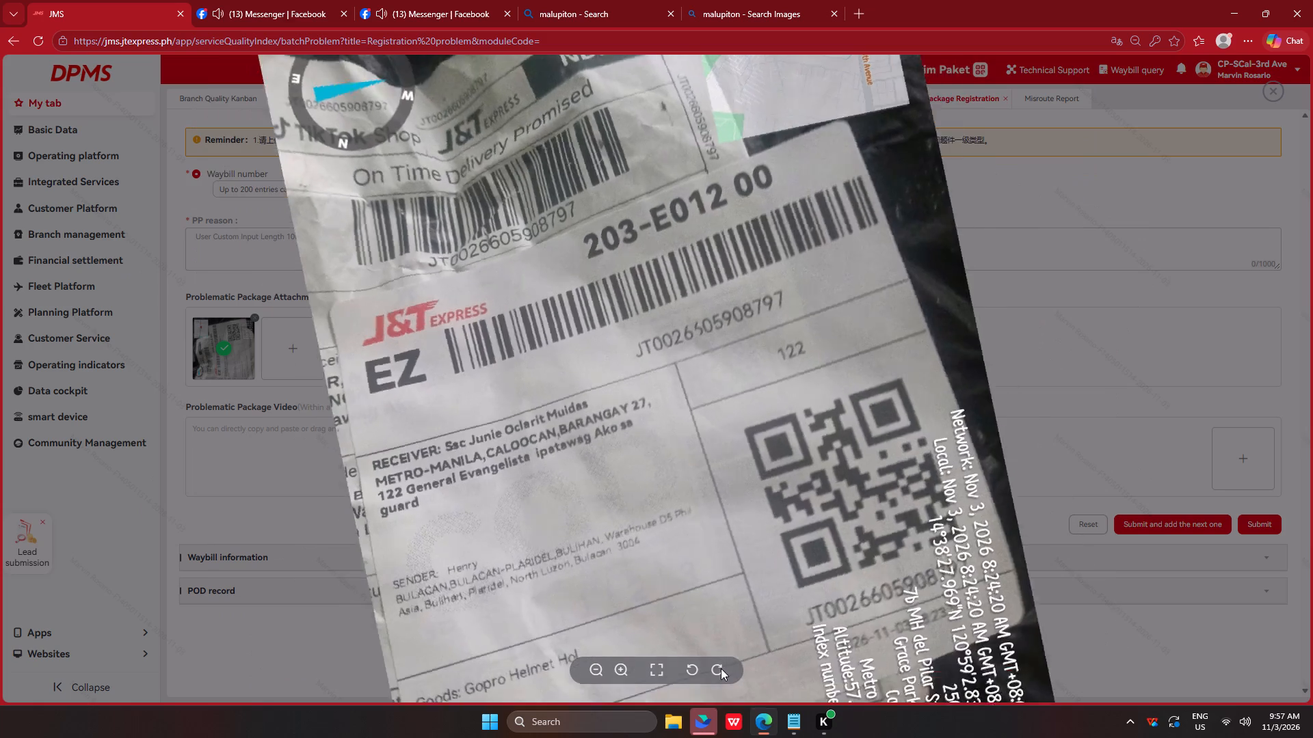
{"action": "key", "text": "ctrl+shift+a"}
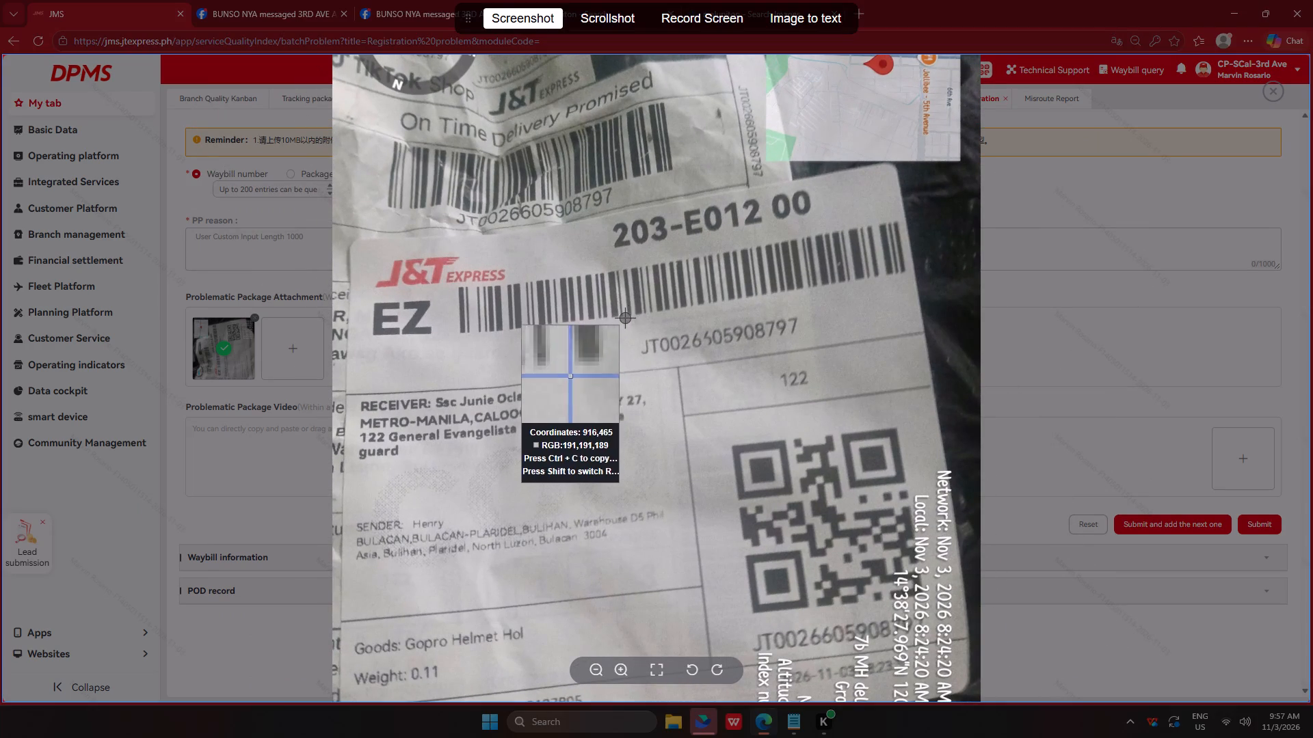
Capture the waybill number under the large EZ label's barcode with some margin and recognise it as text.
{"action": "left_click_drag", "start_coordinate": [624, 318], "coordinate": [832, 373]}
{"action": "left_click_drag", "start_coordinate": [794, 353], "coordinate": [792, 344]}
{"action": "left_click", "coordinate": [804, 16]}
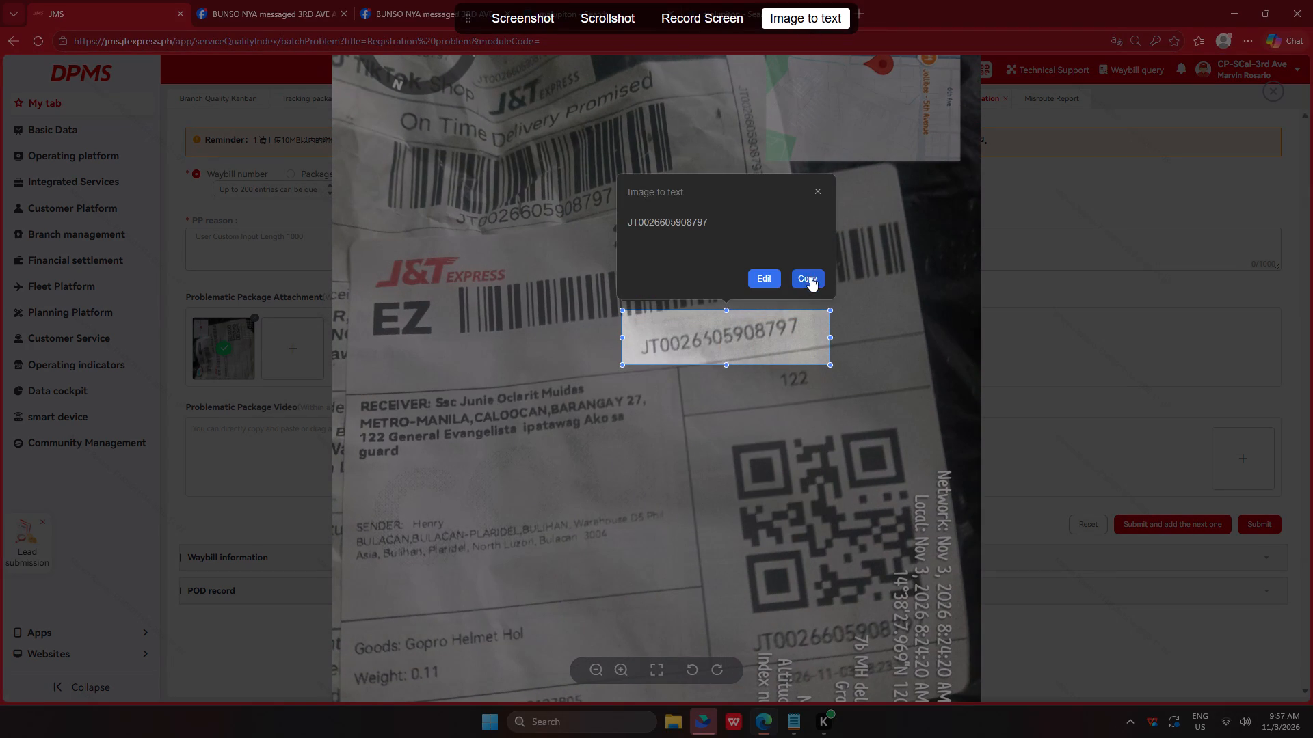
{"action": "left_click", "coordinate": [810, 277]}
{"action": "left_click", "coordinate": [1116, 279]}
{"action": "left_click", "coordinate": [248, 186]}
{"action": "key", "text": "ctrl+v"}
{"action": "left_click", "coordinate": [412, 256]}
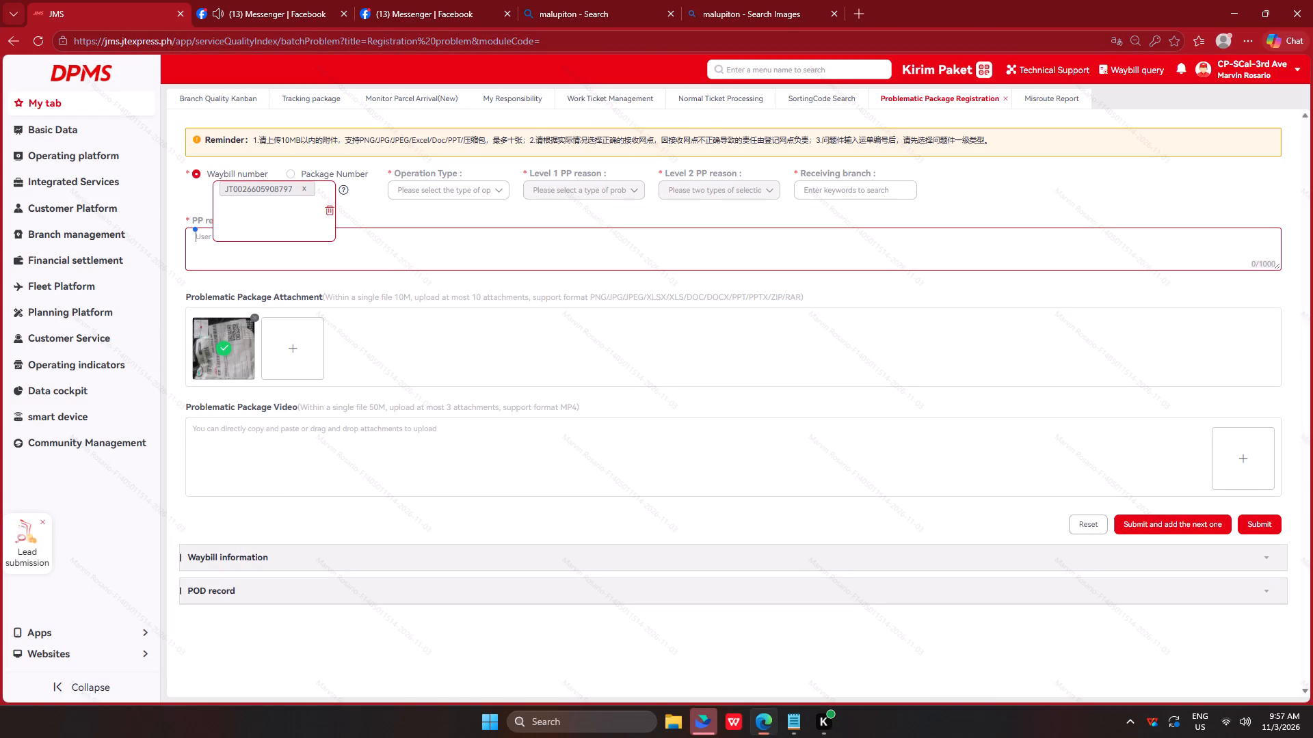
Set the operation type of the problematic package registration to Delivery.
{"action": "left_click", "coordinate": [462, 187]}
{"action": "left_click", "coordinate": [441, 281]}
Set the Level 1 PP reason to Wrong Code and the Level 2 PP reason to the "Wrong First or Second" option.
{"action": "left_click", "coordinate": [572, 187]}
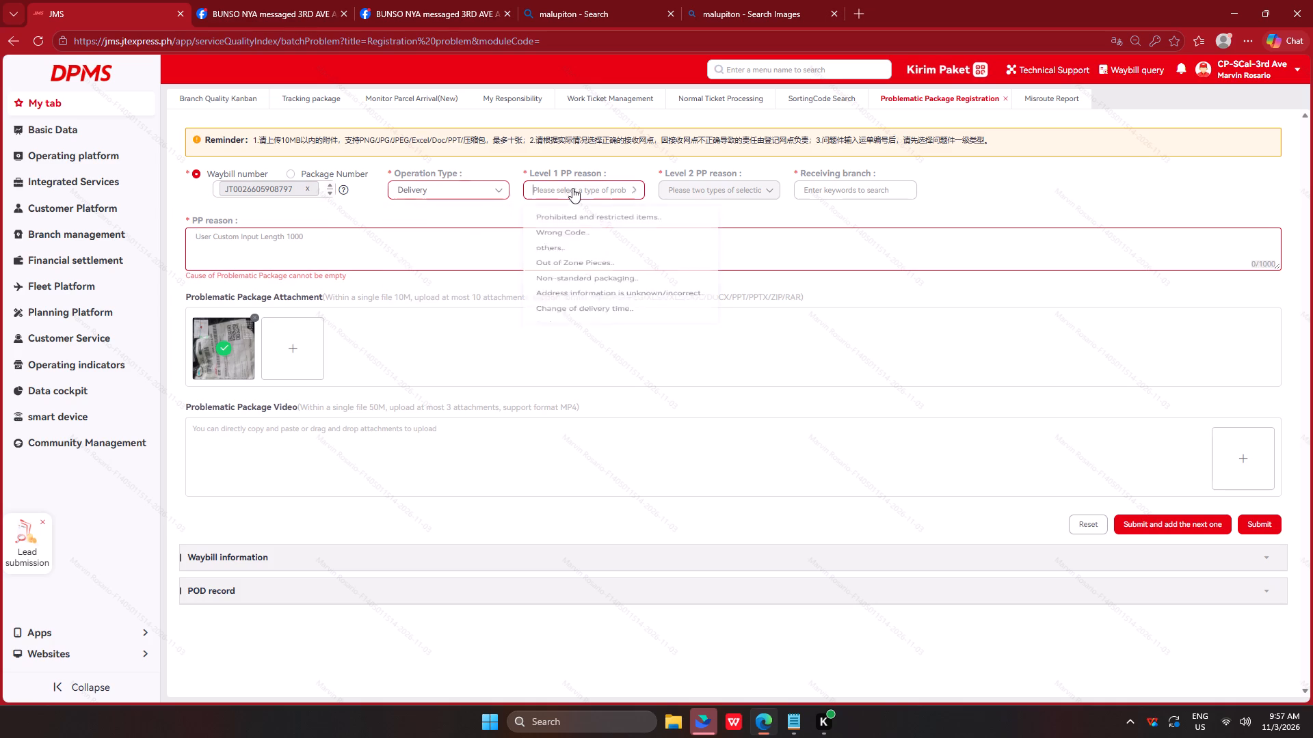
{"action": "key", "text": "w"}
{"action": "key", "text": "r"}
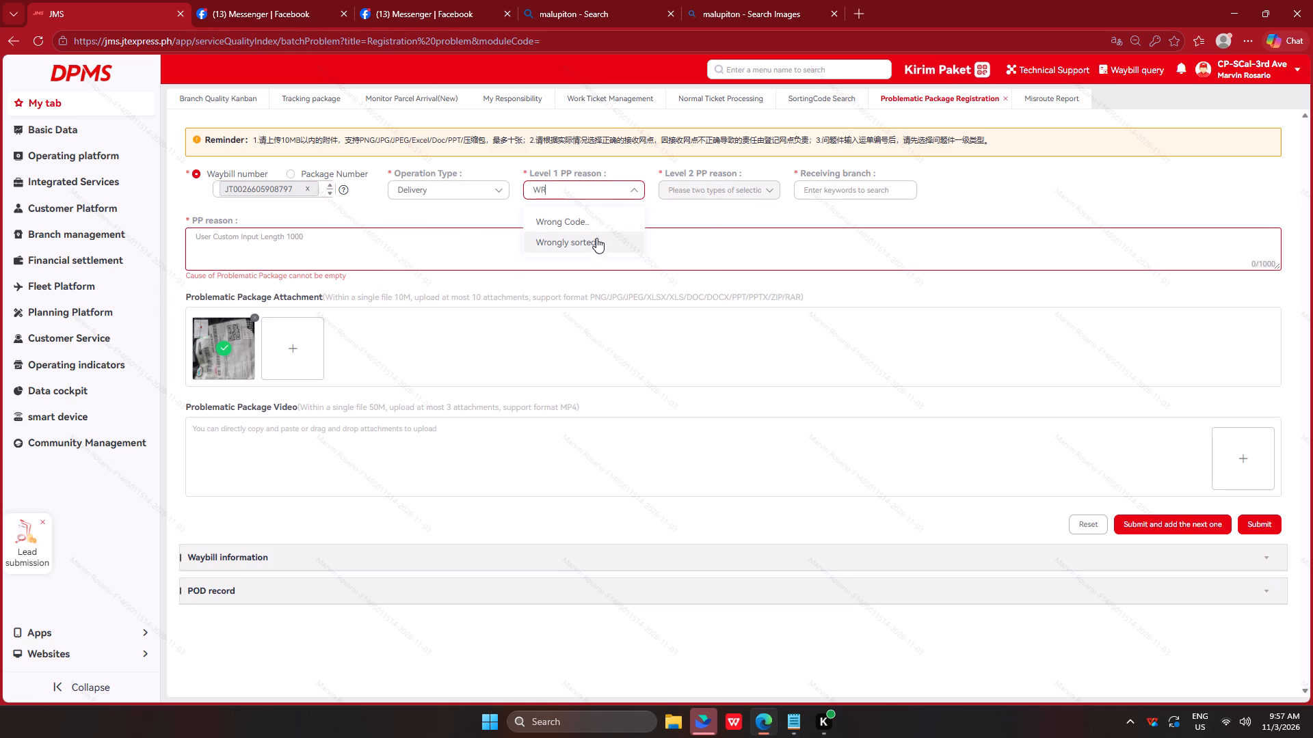
{"action": "left_click", "coordinate": [600, 217]}
{"action": "left_click", "coordinate": [721, 193]}
{"action": "left_click", "coordinate": [727, 218]}
Enter the PP reason note "THIS PARCEL IS FOR MASCARDO 5" for the package.
{"action": "left_click", "coordinate": [600, 248]}
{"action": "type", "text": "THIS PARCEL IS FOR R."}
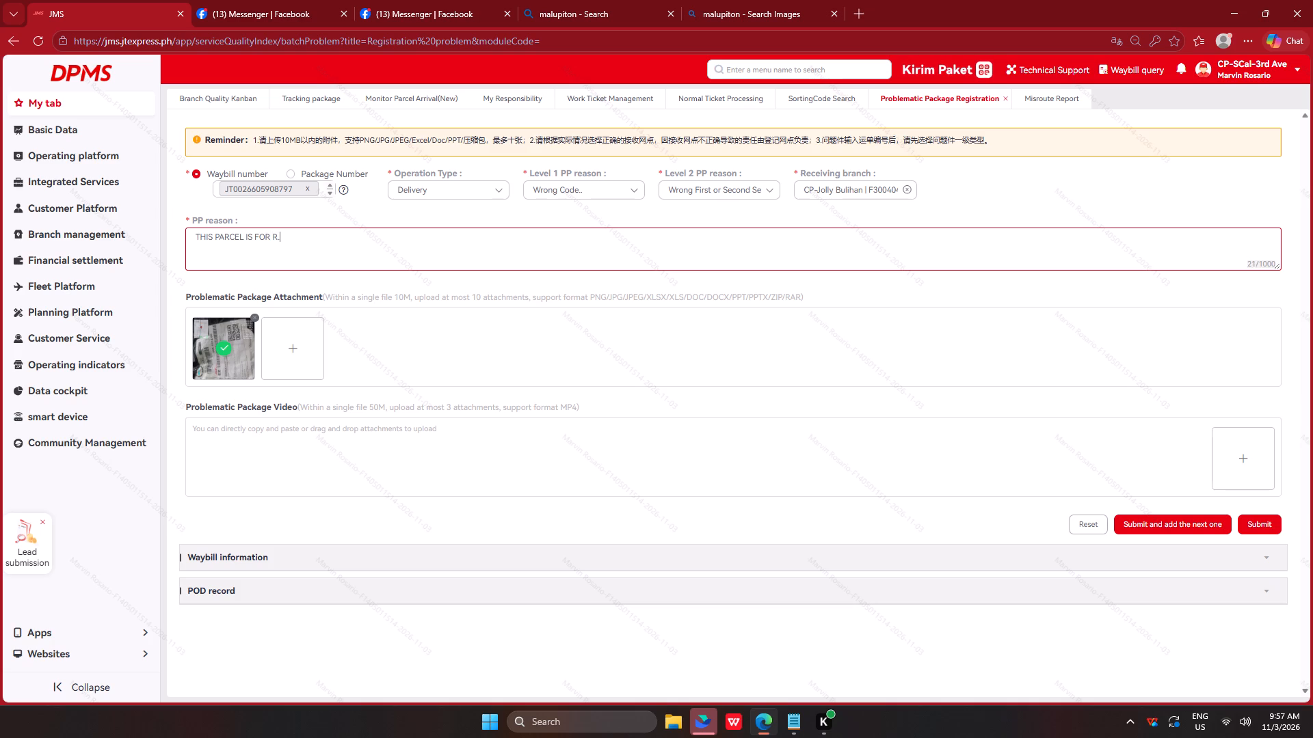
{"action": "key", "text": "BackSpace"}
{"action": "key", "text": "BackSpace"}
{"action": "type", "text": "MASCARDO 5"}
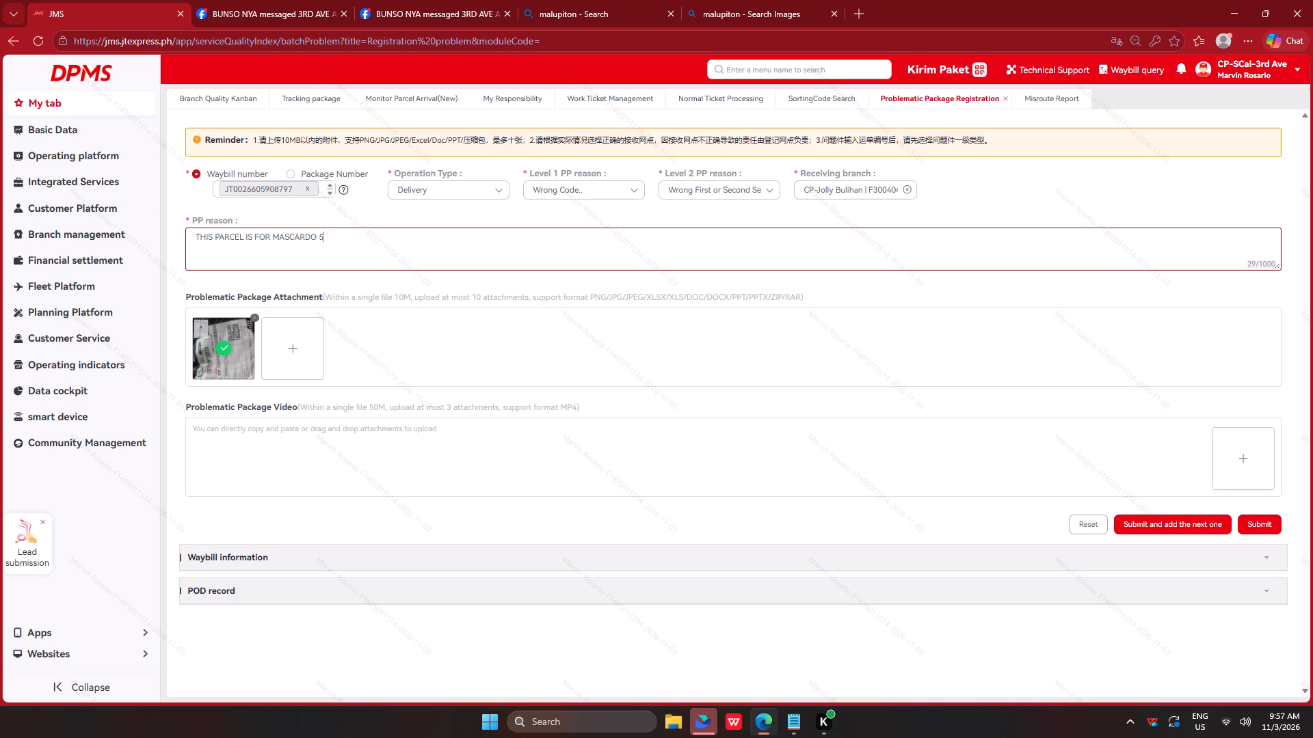
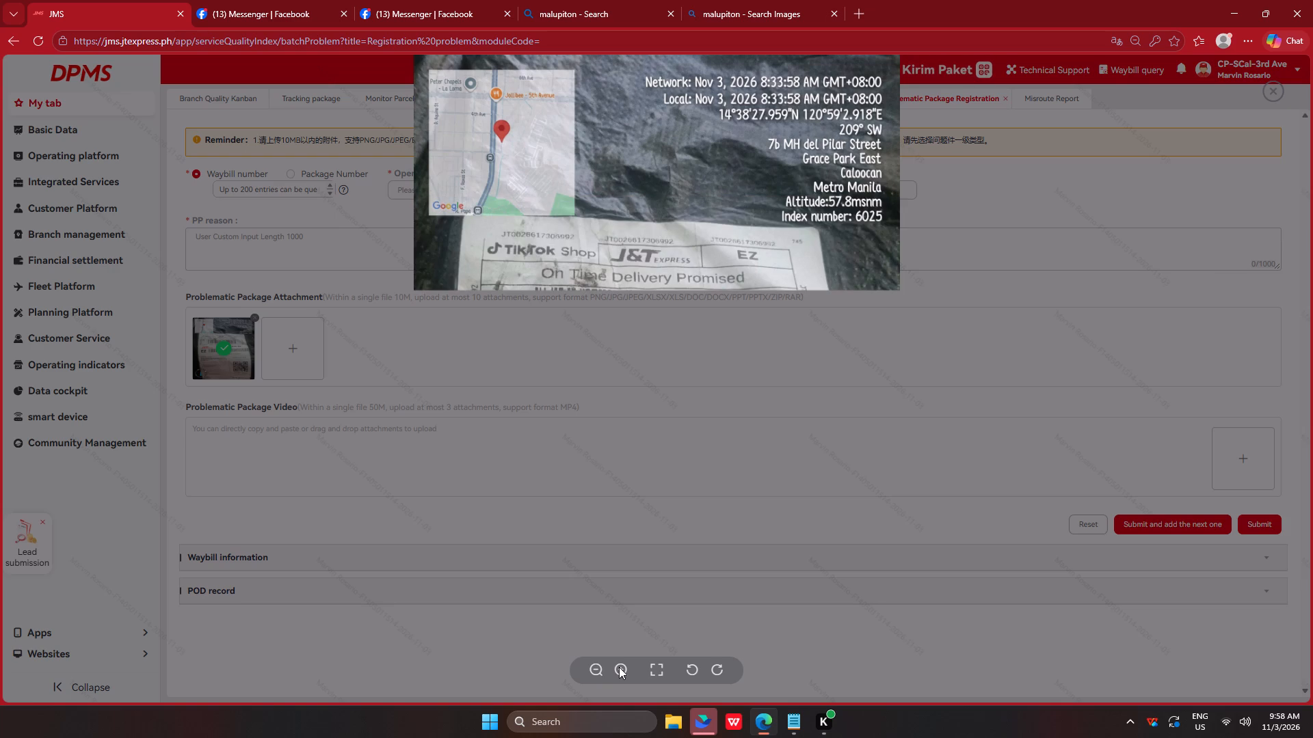
Enlarge the parcel label photo and capture the waybill number under the large EZ label's barcode with some margin.
{"action": "triple_click", "coordinate": [619, 667]}
{"action": "triple_click", "coordinate": [619, 667]}
{"action": "left_click_drag", "start_coordinate": [780, 581], "coordinate": [546, 307]}
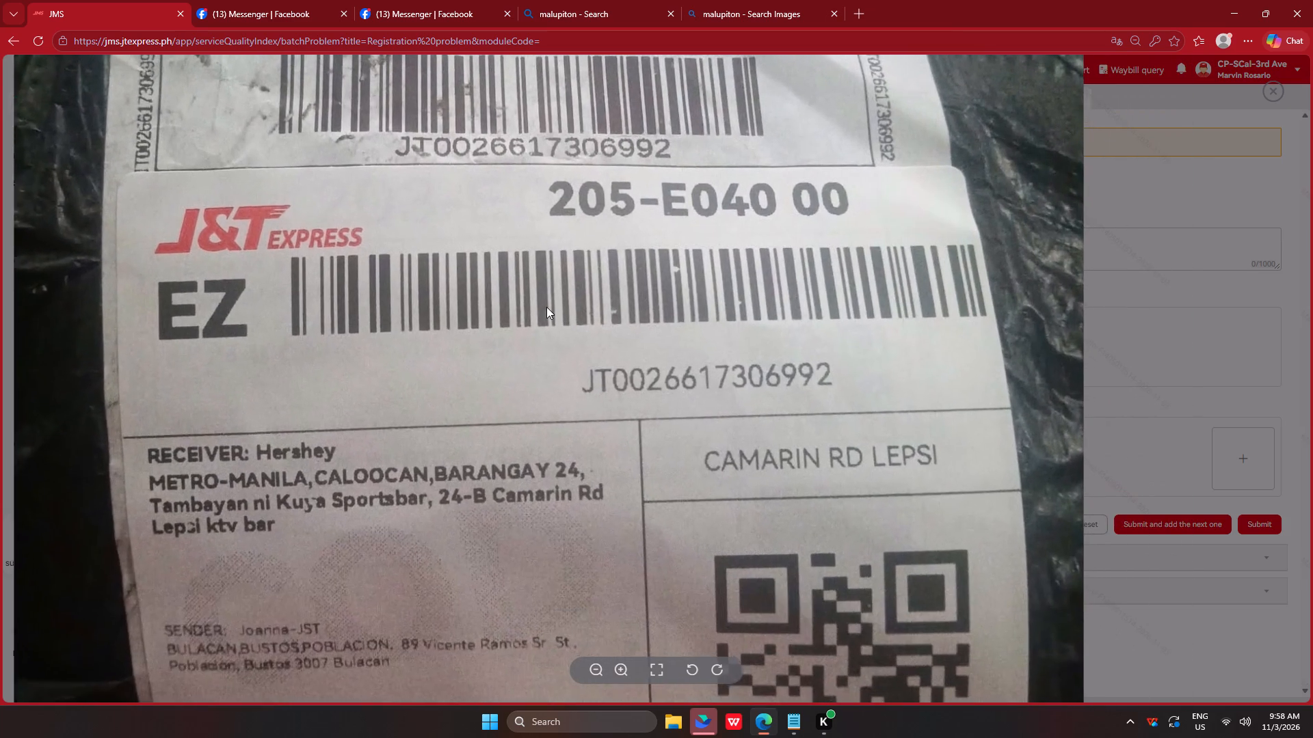
{"action": "left_click_drag", "start_coordinate": [546, 307], "coordinate": [536, 298]}
{"action": "key", "text": "ctrl+shift+a"}
{"action": "left_click_drag", "start_coordinate": [525, 323], "coordinate": [861, 427]}
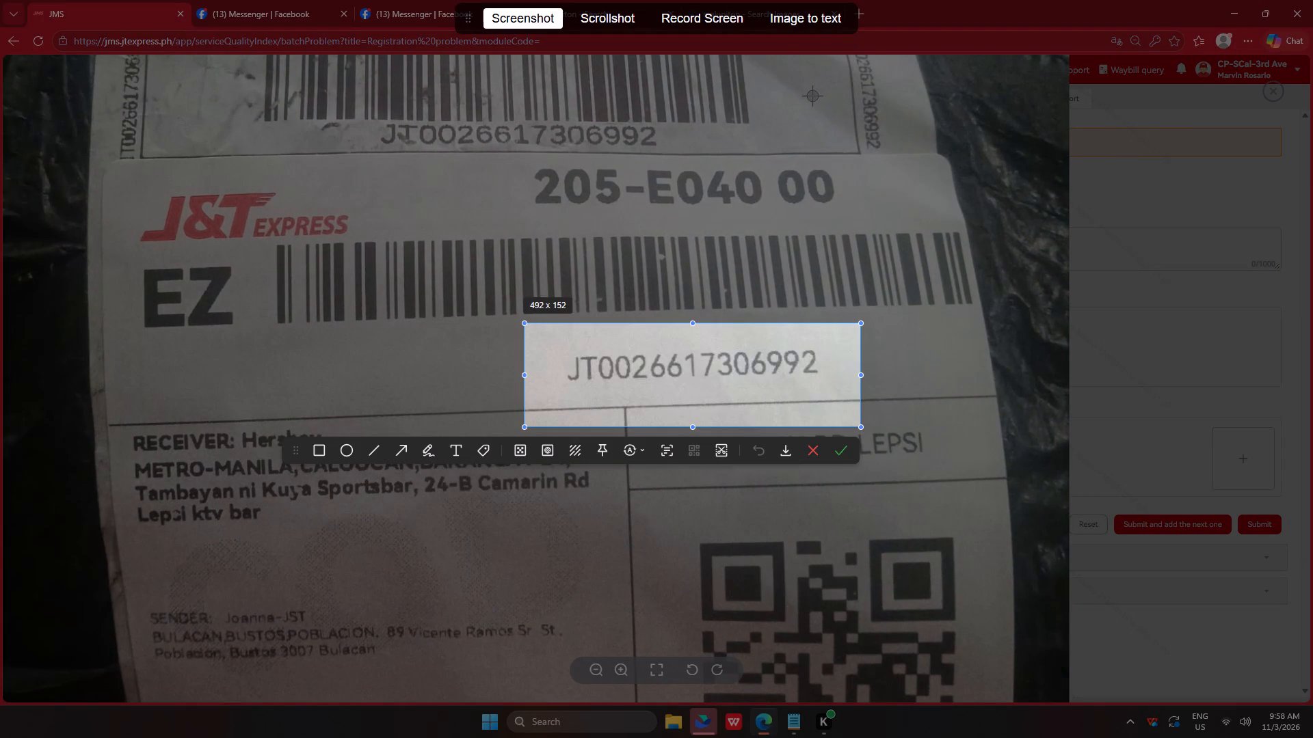
Recapture the waybill number under the EZ label's barcode with a wider margin, recognise it as text and copy it.
{"action": "left_click", "coordinate": [809, 14]}
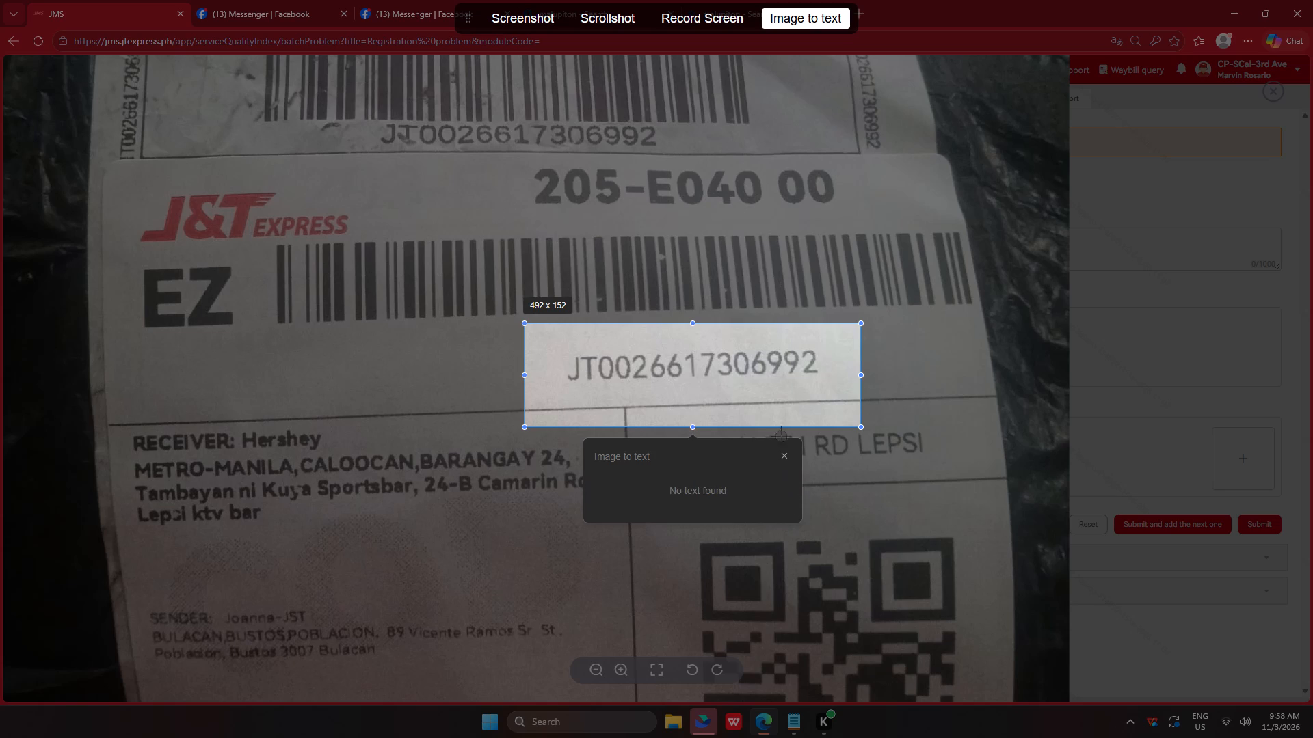
{"action": "key", "text": "Escape"}
{"action": "key", "text": "ctrl+shift+a"}
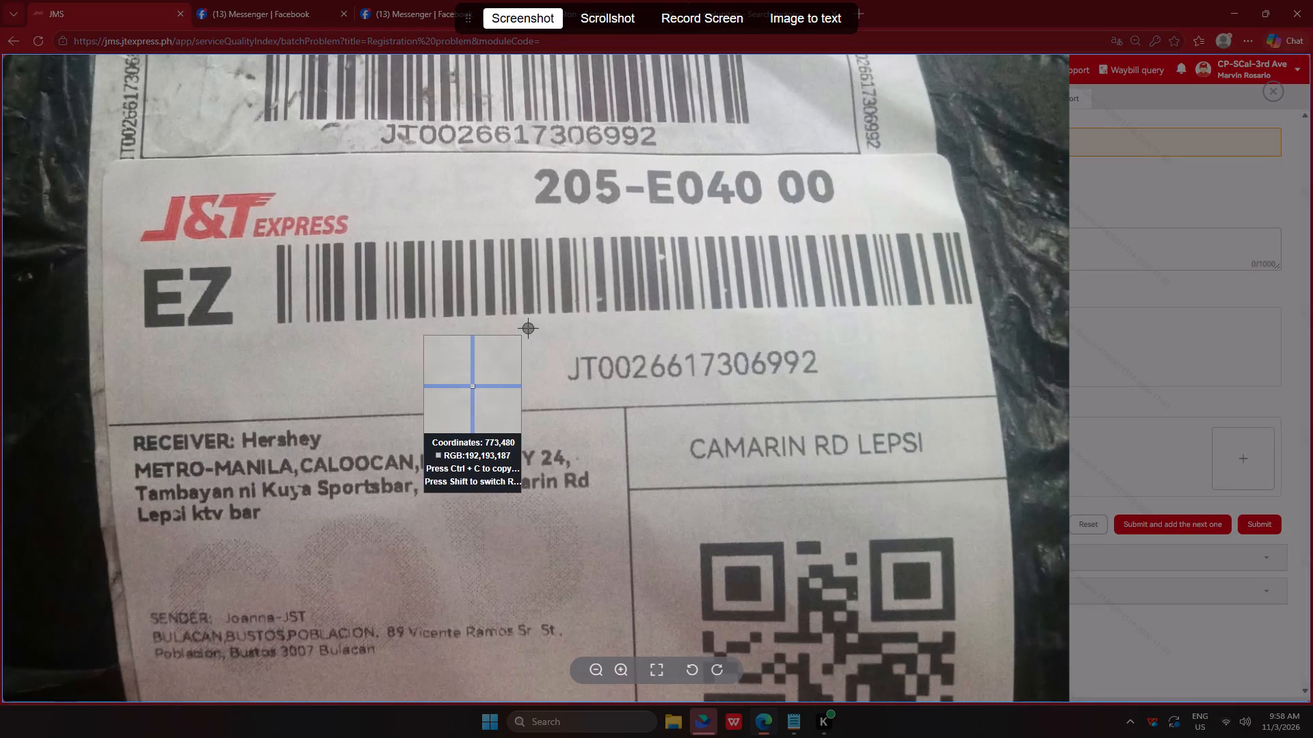
{"action": "left_click_drag", "start_coordinate": [520, 326], "coordinate": [797, 424]}
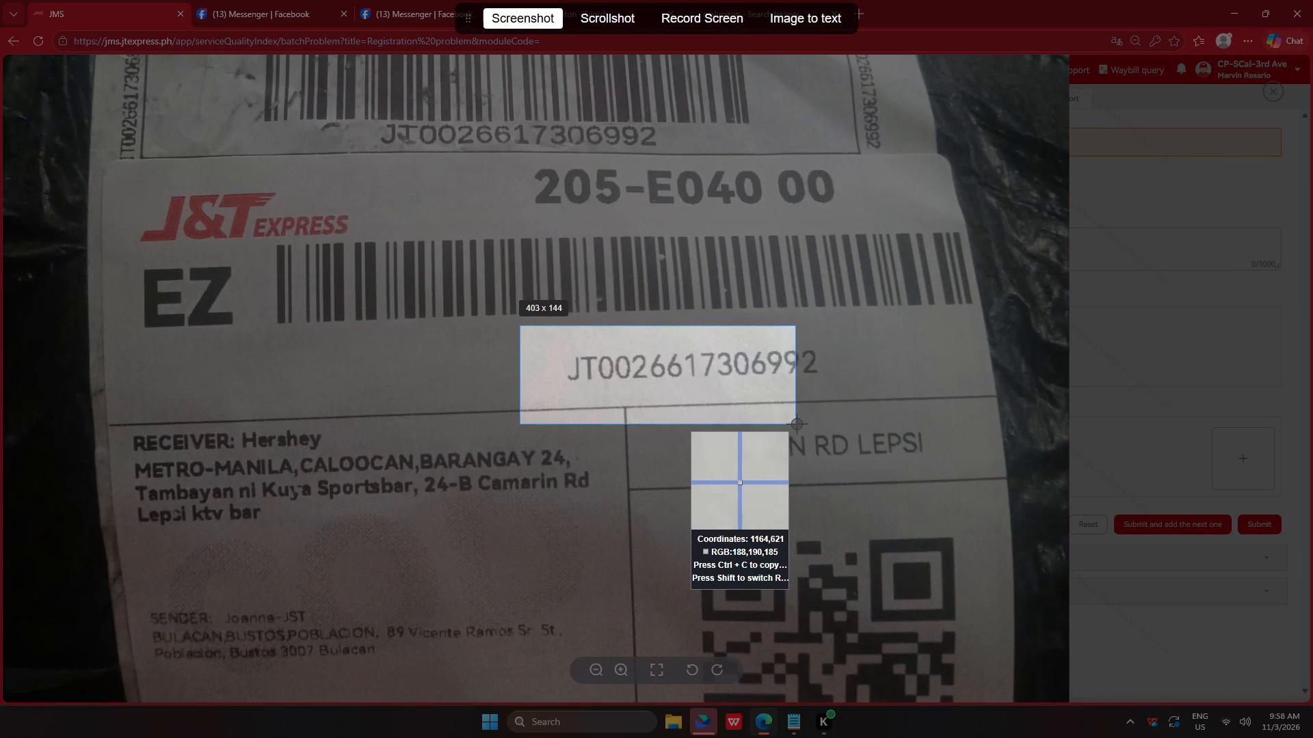
{"action": "left_click_drag", "start_coordinate": [797, 424], "coordinate": [884, 420]}
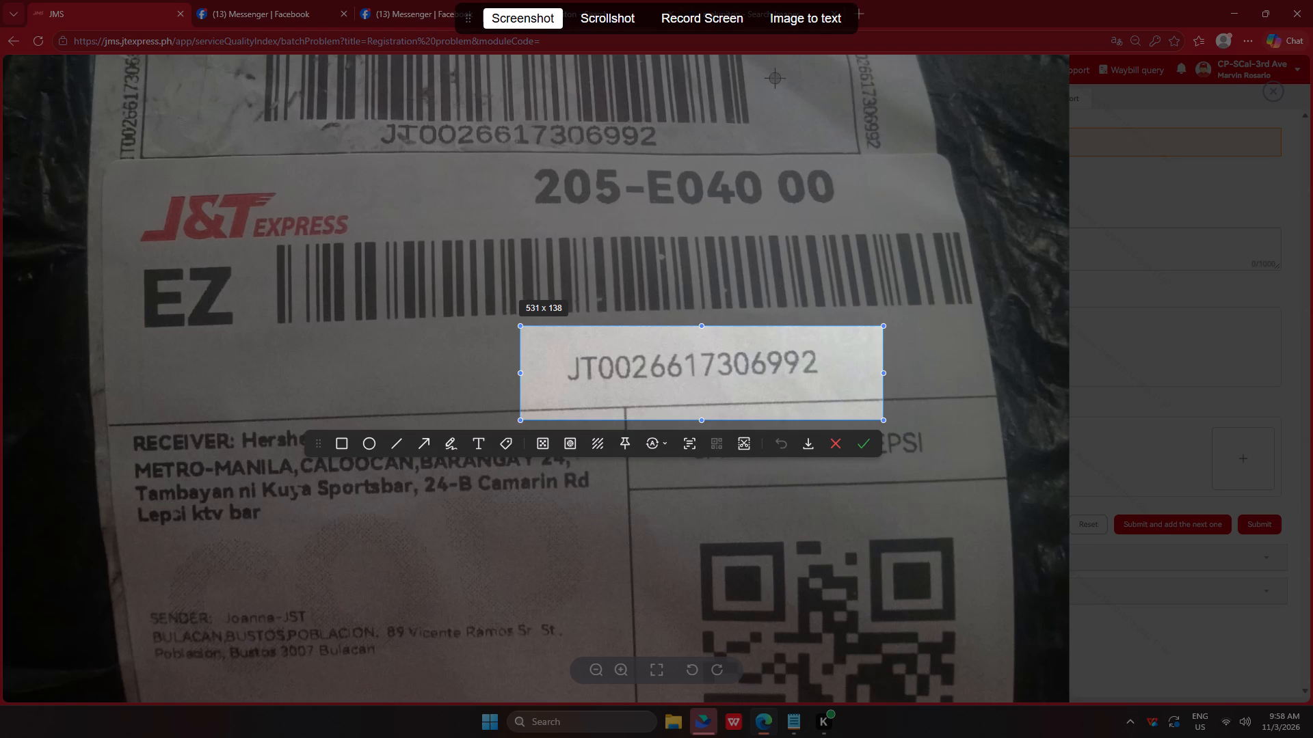
{"action": "left_click", "coordinate": [781, 18]}
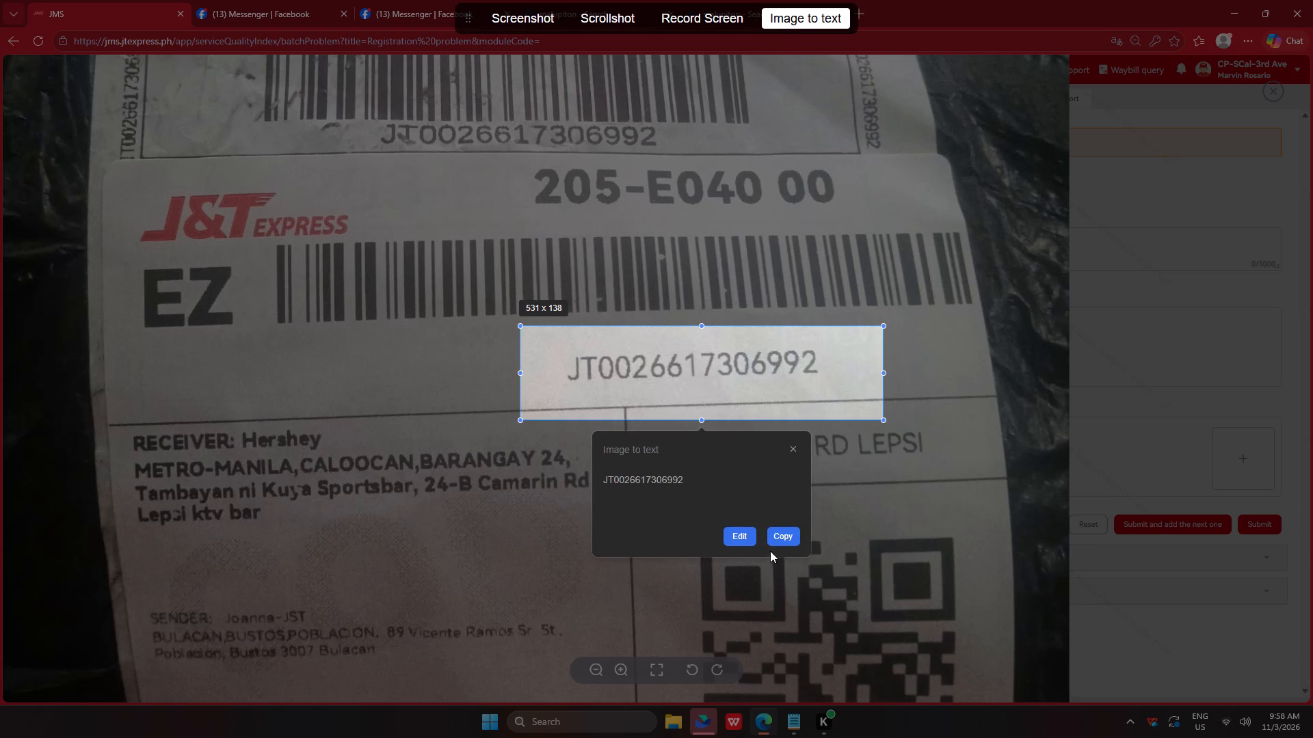
{"action": "left_click", "coordinate": [790, 541]}
{"action": "left_click", "coordinate": [1242, 333]}
{"action": "left_click", "coordinate": [299, 189]}
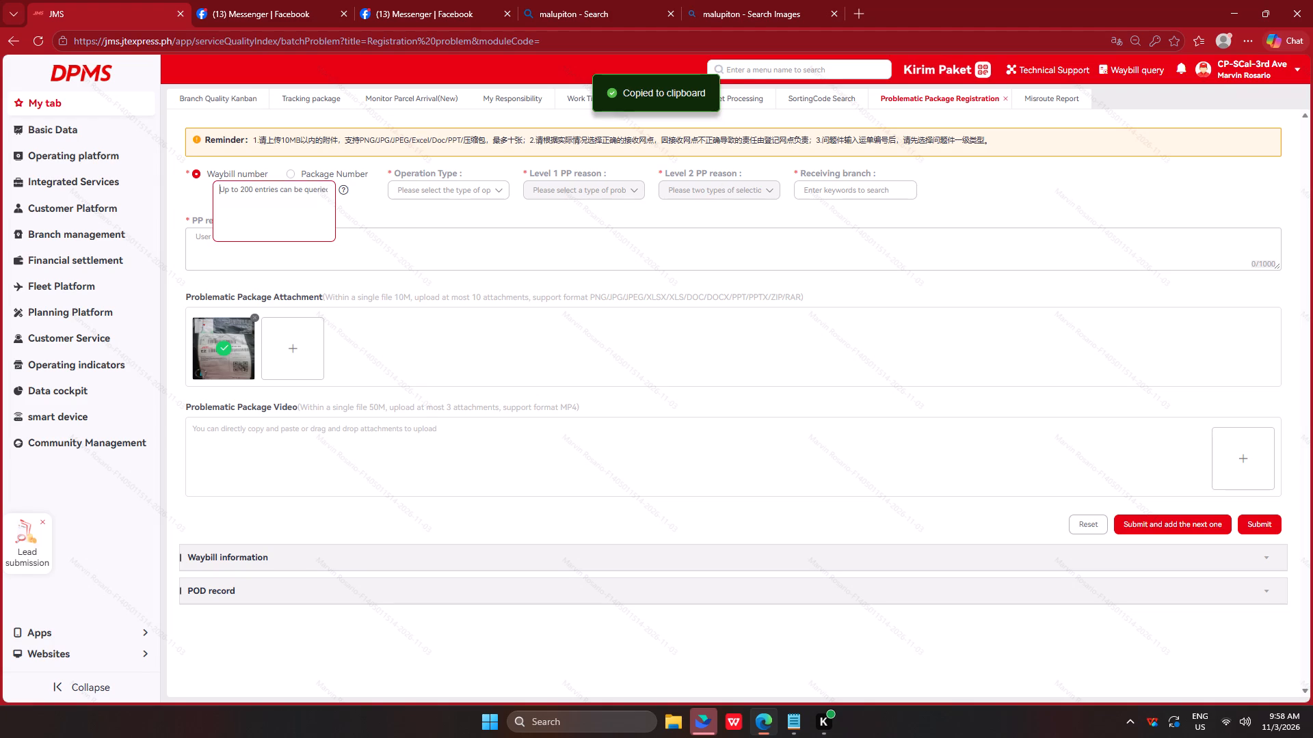
{"action": "key", "text": "ctrl+v"}
{"action": "left_click", "coordinate": [485, 182]}
{"action": "left_click", "coordinate": [422, 284]}
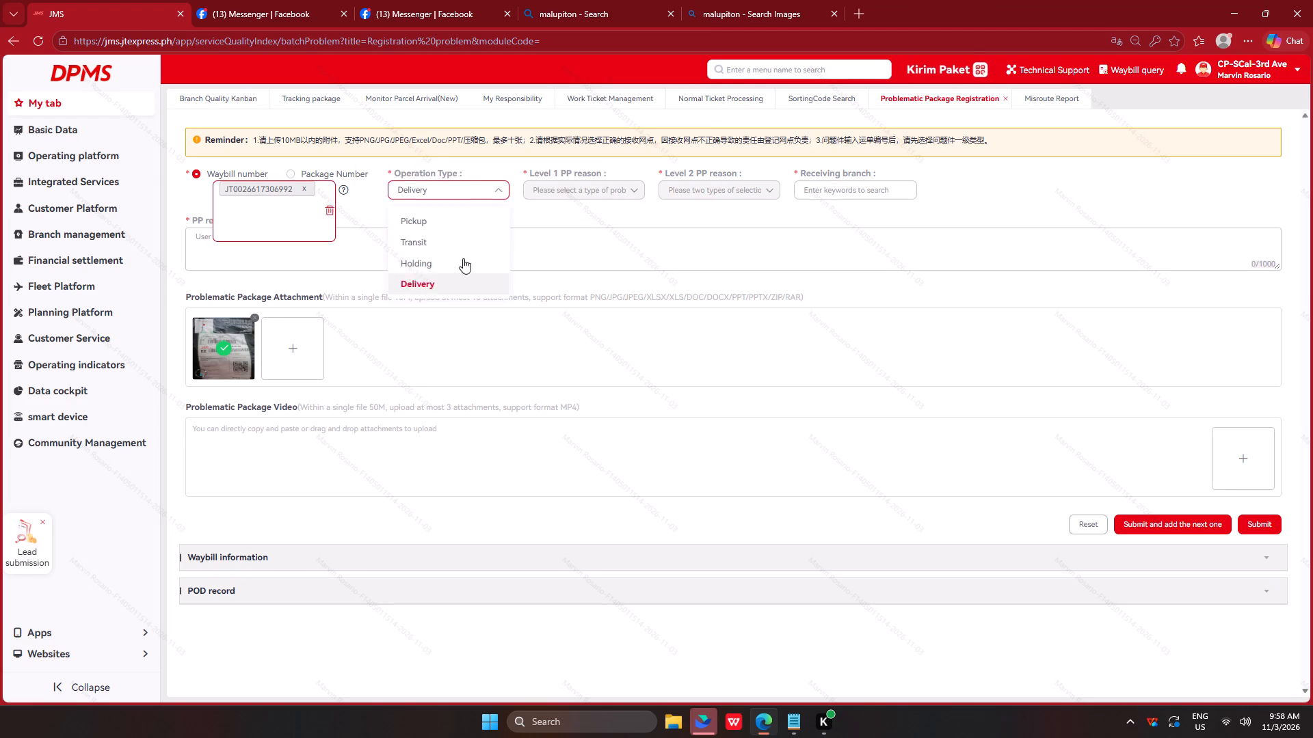
Set the Level 1 PP reason to Wrong Code and the Level 2 reason to the Wrong First or Second Segment option.
{"action": "left_click", "coordinate": [592, 189]}
{"action": "key", "text": "w"}
{"action": "left_click", "coordinate": [786, 219]}
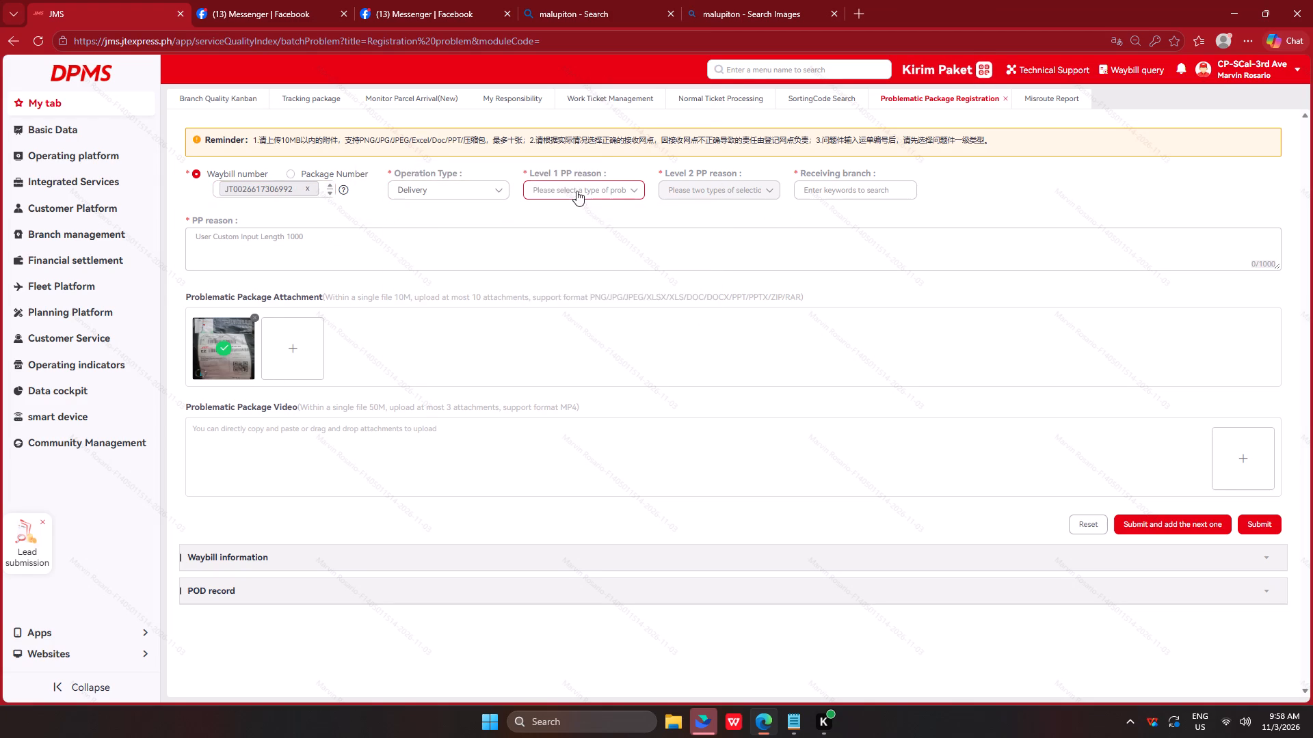
{"action": "left_click", "coordinate": [576, 191]}
{"action": "key", "text": "w"}
{"action": "key", "text": "r"}
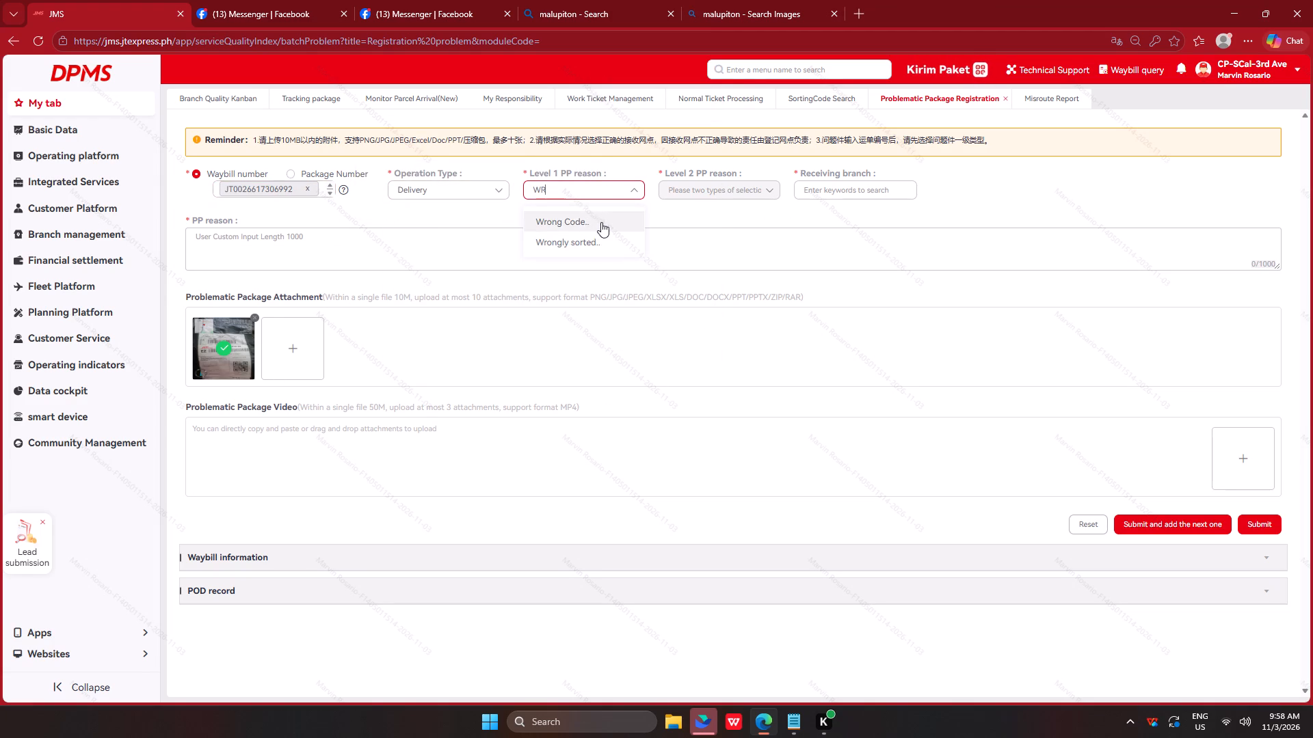
{"action": "left_click", "coordinate": [601, 222]}
{"action": "left_click", "coordinate": [702, 188]}
{"action": "left_click", "coordinate": [727, 221]}
{"action": "left_click", "coordinate": [606, 251]}
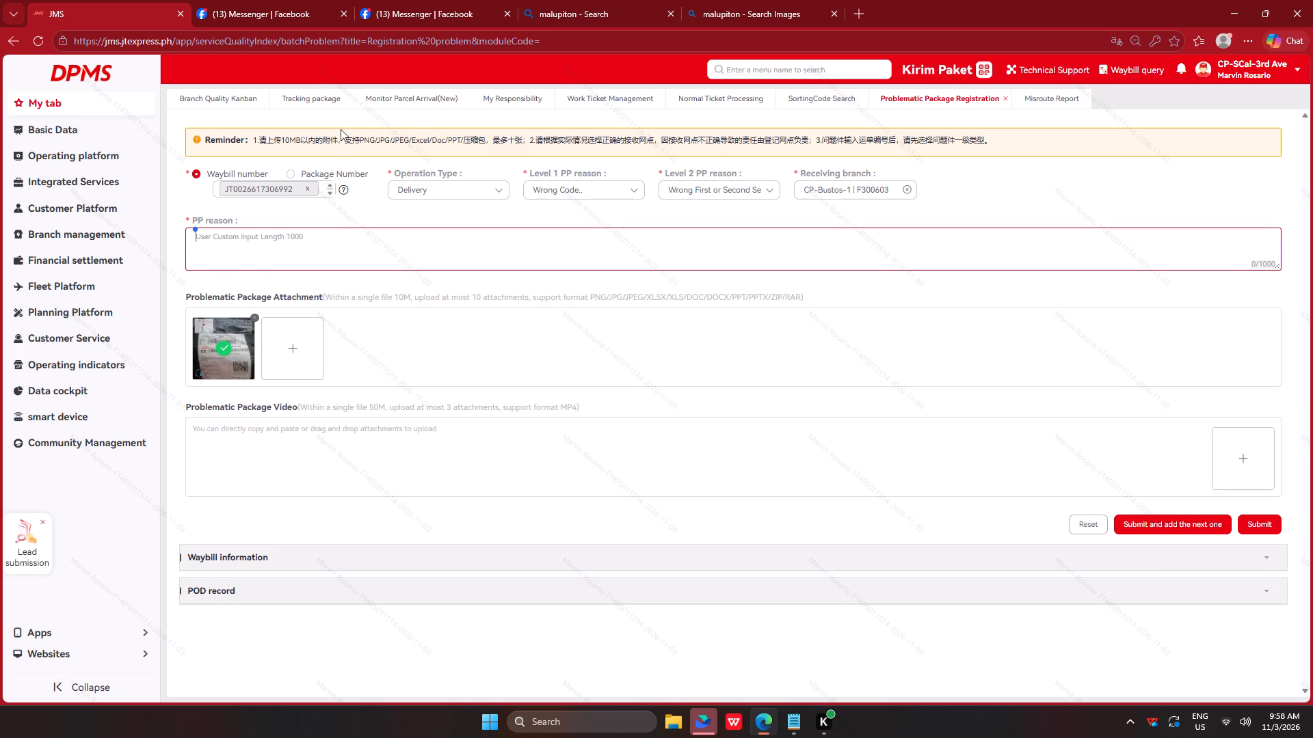
{"action": "left_click", "coordinate": [320, 100]}
{"action": "left_click", "coordinate": [271, 228]}
{"action": "left_click", "coordinate": [272, 208]}
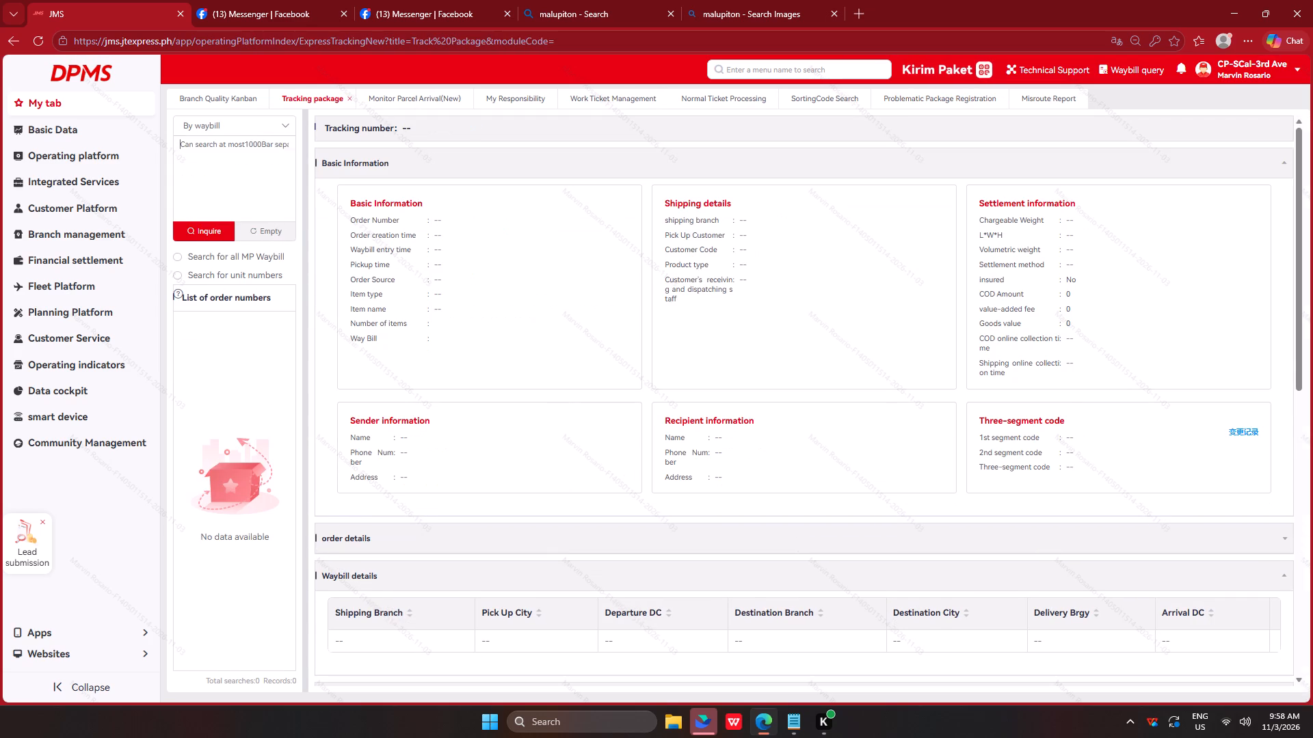
{"action": "key", "text": "ctrl+v"}
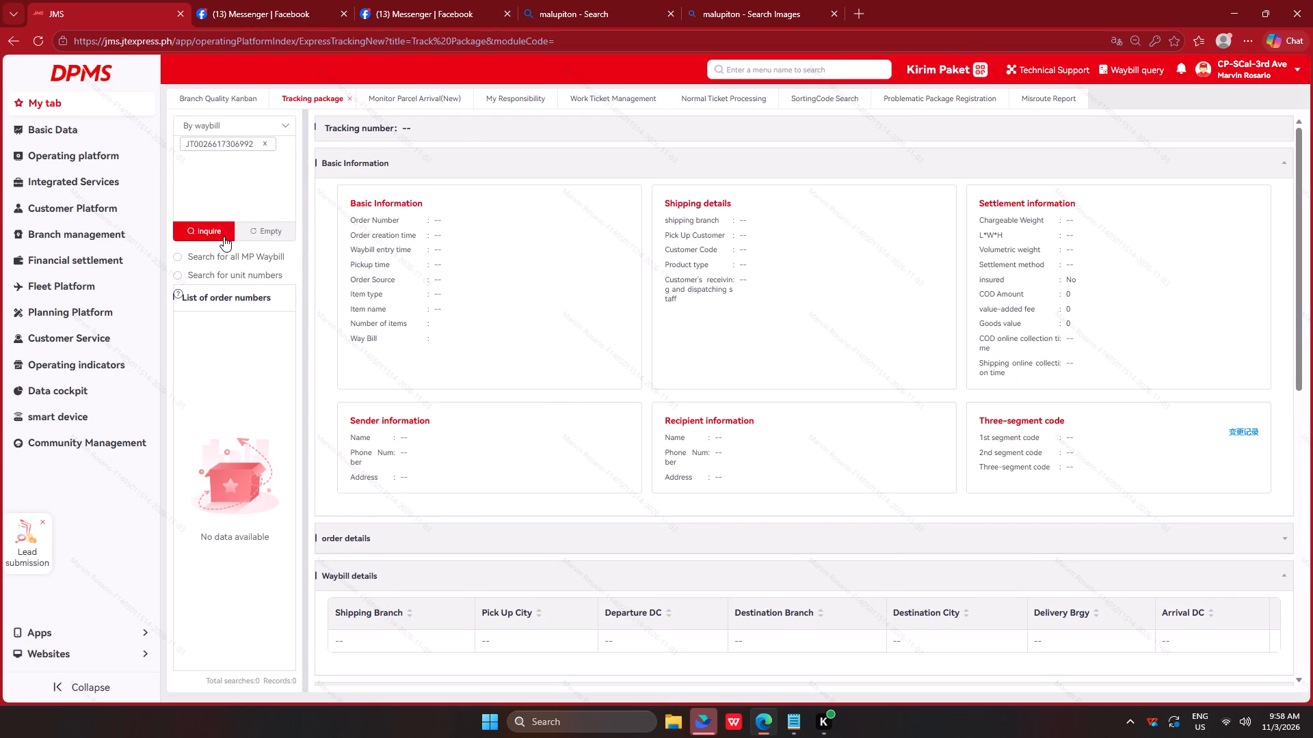
{"action": "left_click", "coordinate": [266, 230]}
{"action": "left_click", "coordinate": [267, 182]}
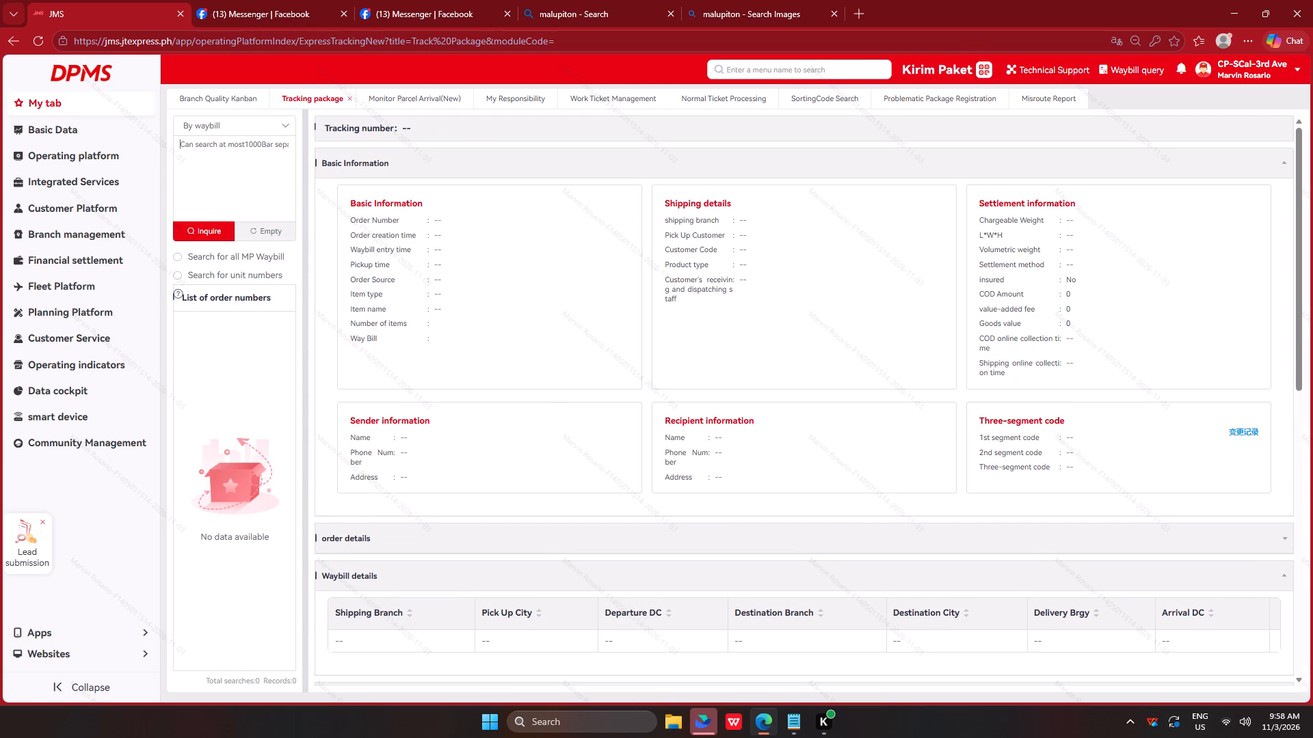
{"action": "key", "text": "ctrl+v"}
{"action": "left_click", "coordinate": [207, 228]}
{"action": "scroll", "coordinate": [628, 359], "scroll_direction": "down", "scroll_amount": 13}
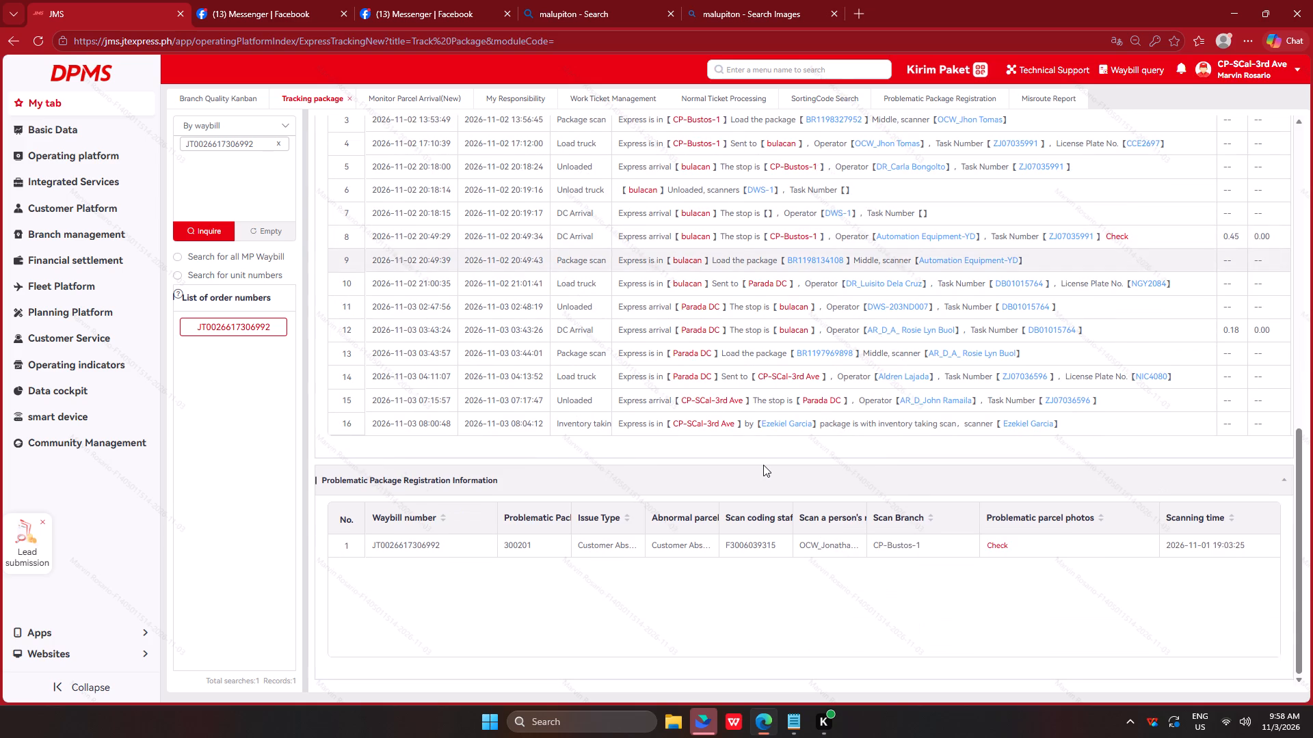
{"action": "scroll", "coordinate": [764, 465], "scroll_direction": "up", "scroll_amount": 7}
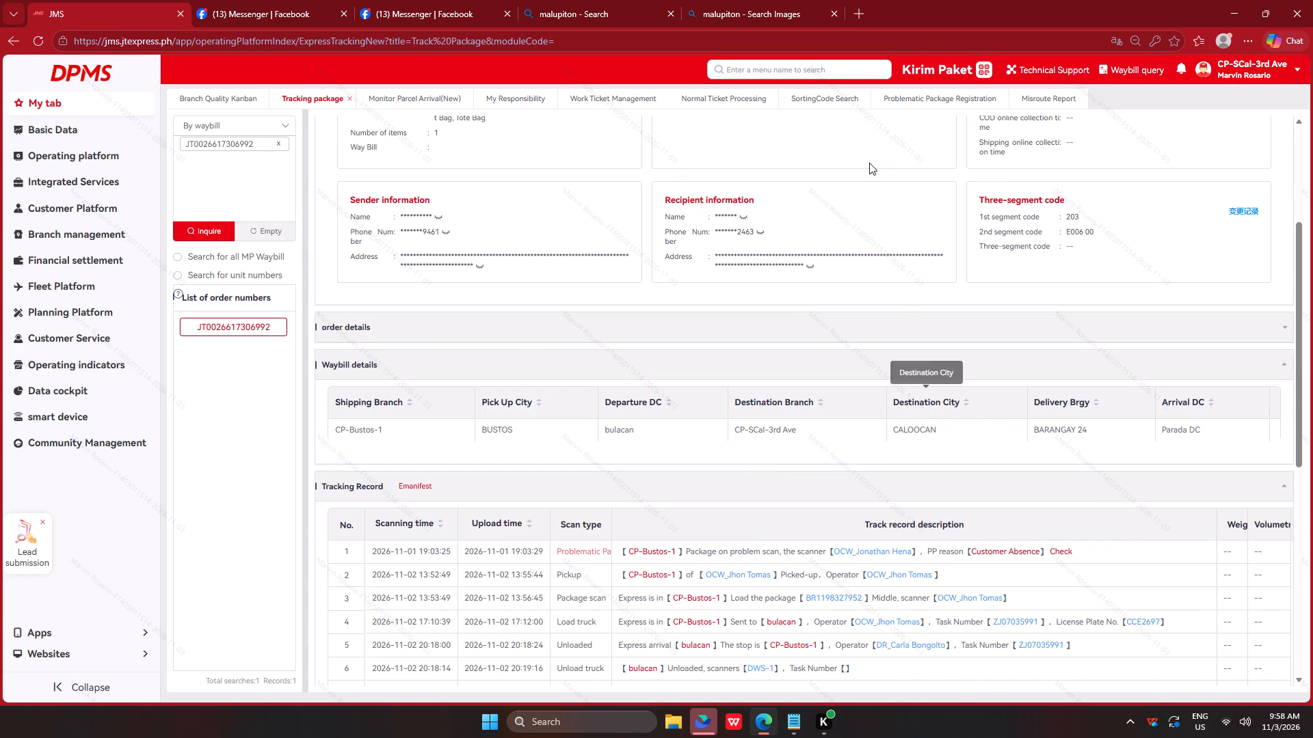
{"action": "left_click", "coordinate": [1040, 103]}
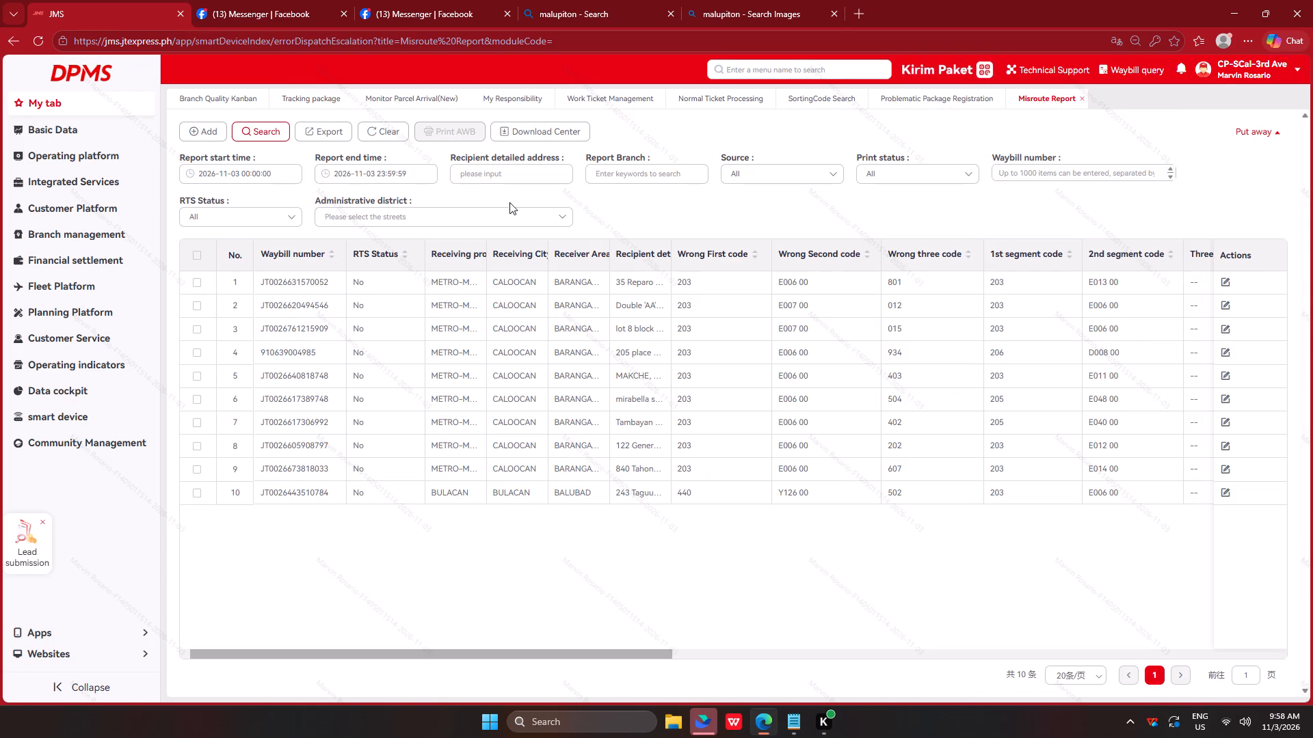
{"action": "left_click", "coordinate": [663, 175]}
{"action": "key", "text": "ctrl+v"}
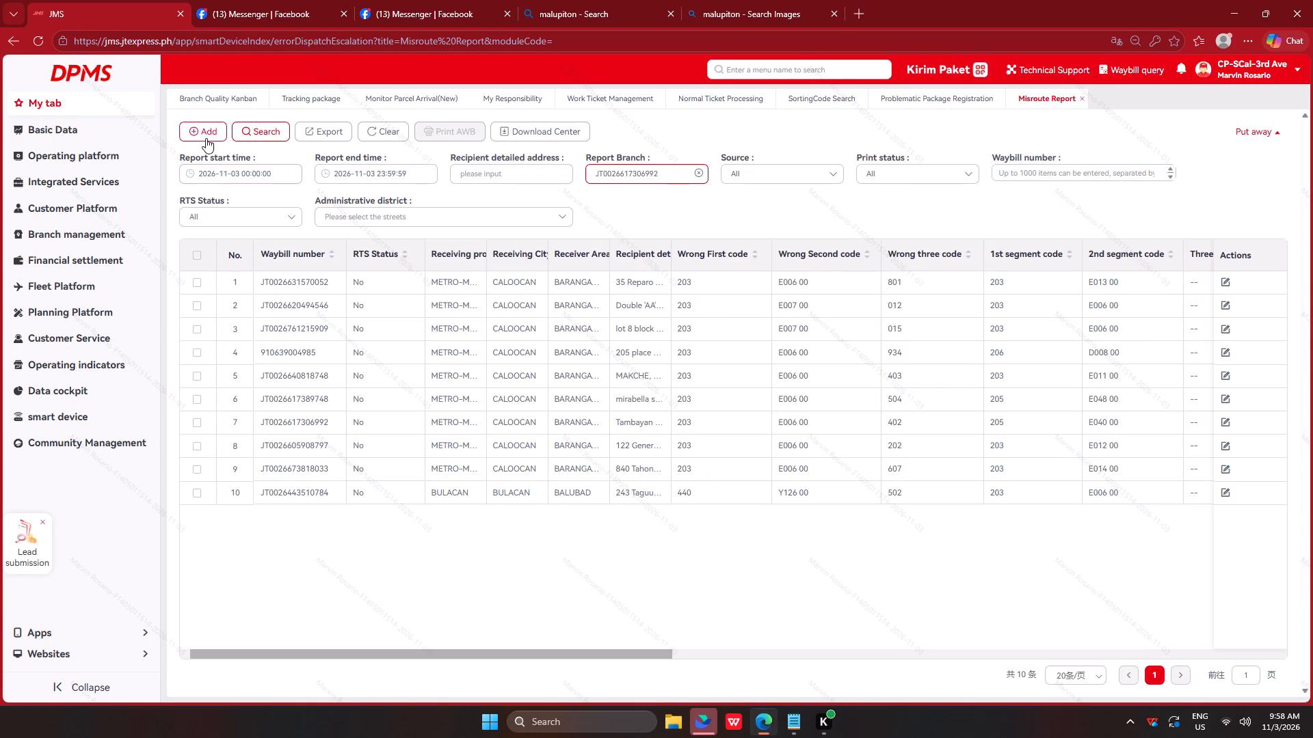
{"action": "left_click", "coordinate": [248, 126]}
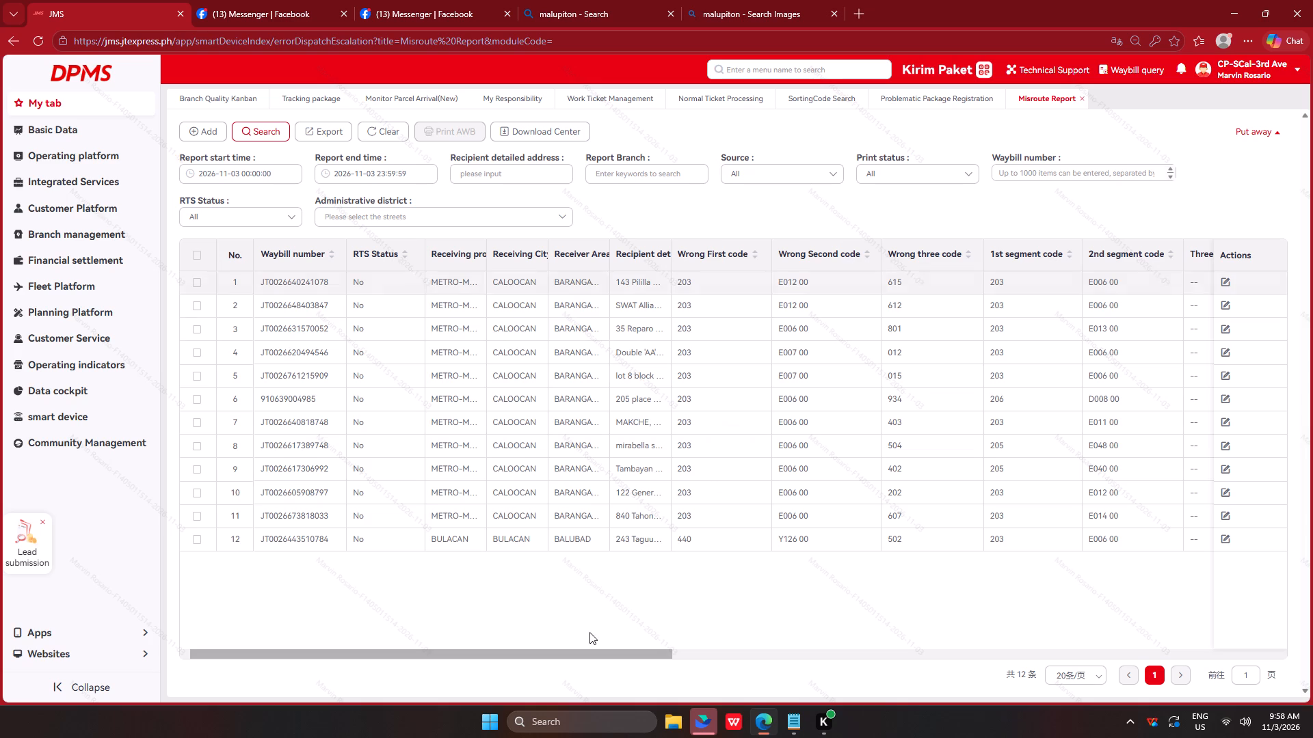
{"action": "left_click", "coordinate": [1050, 176]}
{"action": "key", "text": "ctrl+v"}
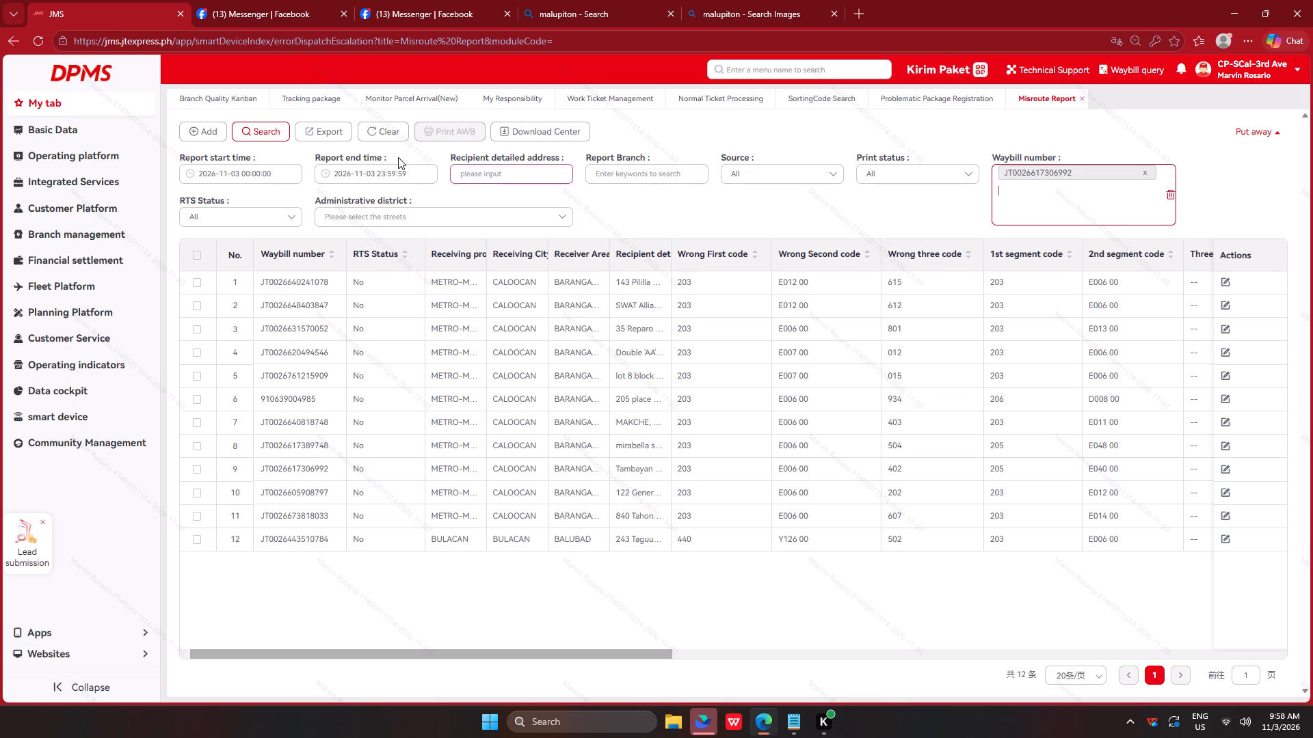
{"action": "left_click", "coordinate": [278, 129]}
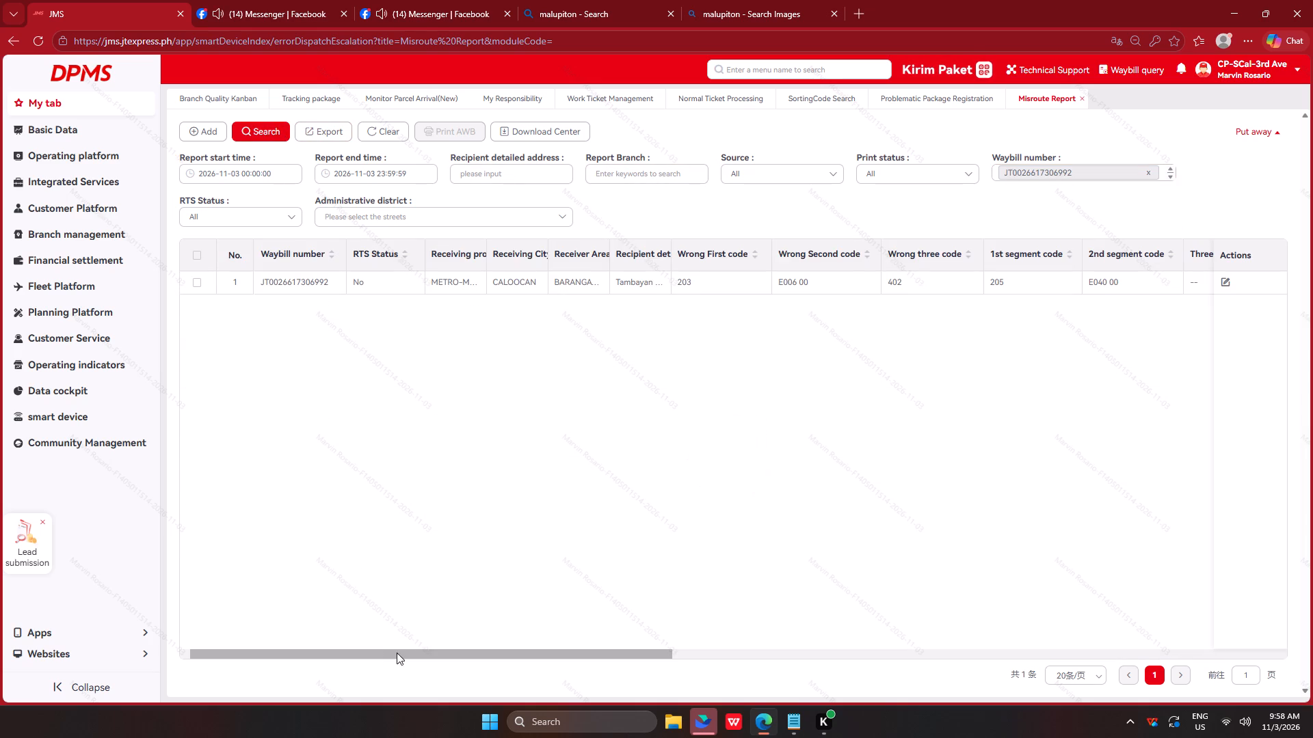
{"action": "left_click_drag", "start_coordinate": [397, 653], "coordinate": [669, 668]}
{"action": "left_click", "coordinate": [671, 667]}
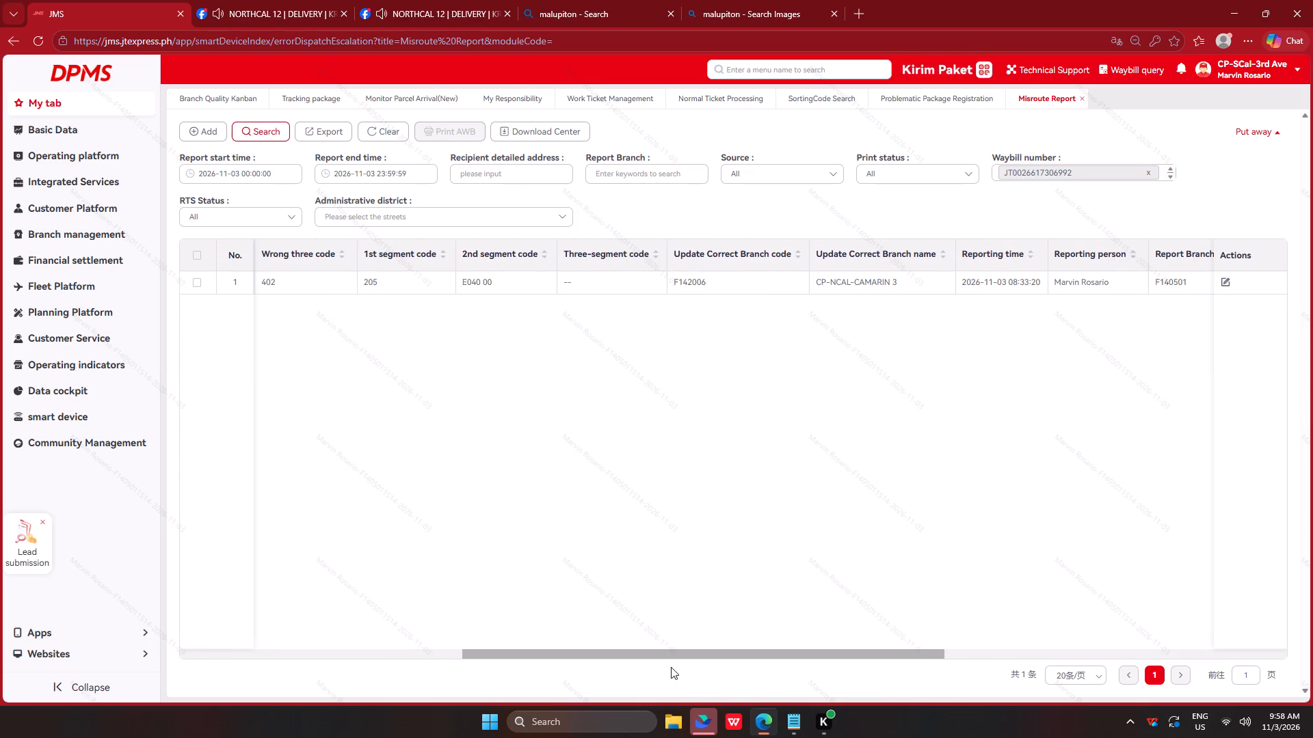
{"action": "double_click", "coordinate": [856, 283]}
{"action": "key", "text": "ctrl+c"}
{"action": "triple_click", "coordinate": [855, 282]}
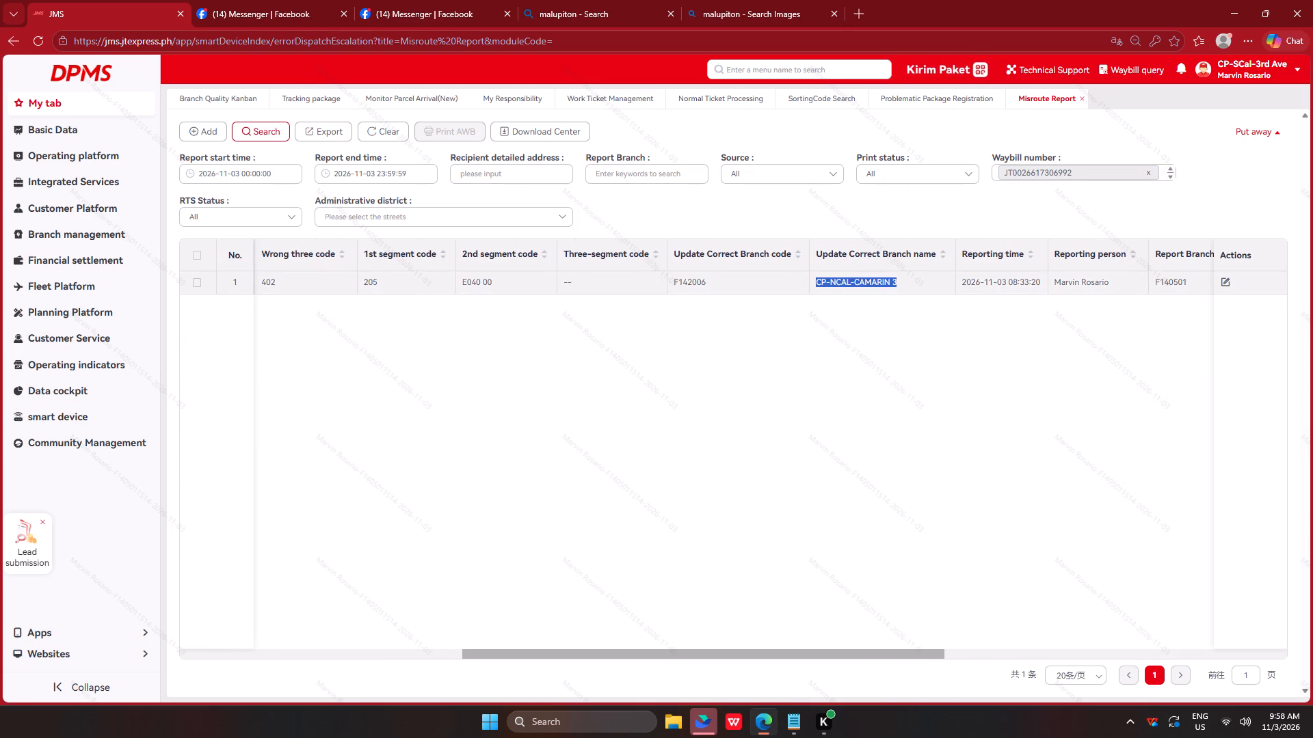
{"action": "key", "text": "ctrl+c"}
{"action": "key", "text": "ctrl+c"}
{"action": "key", "text": "ctrl+c"}
{"action": "key", "text": "ctrl+c"}
{"action": "key", "text": "ctrl+c"}
{"action": "key", "text": "ctrl+c"}
{"action": "key", "text": "ctrl+c"}
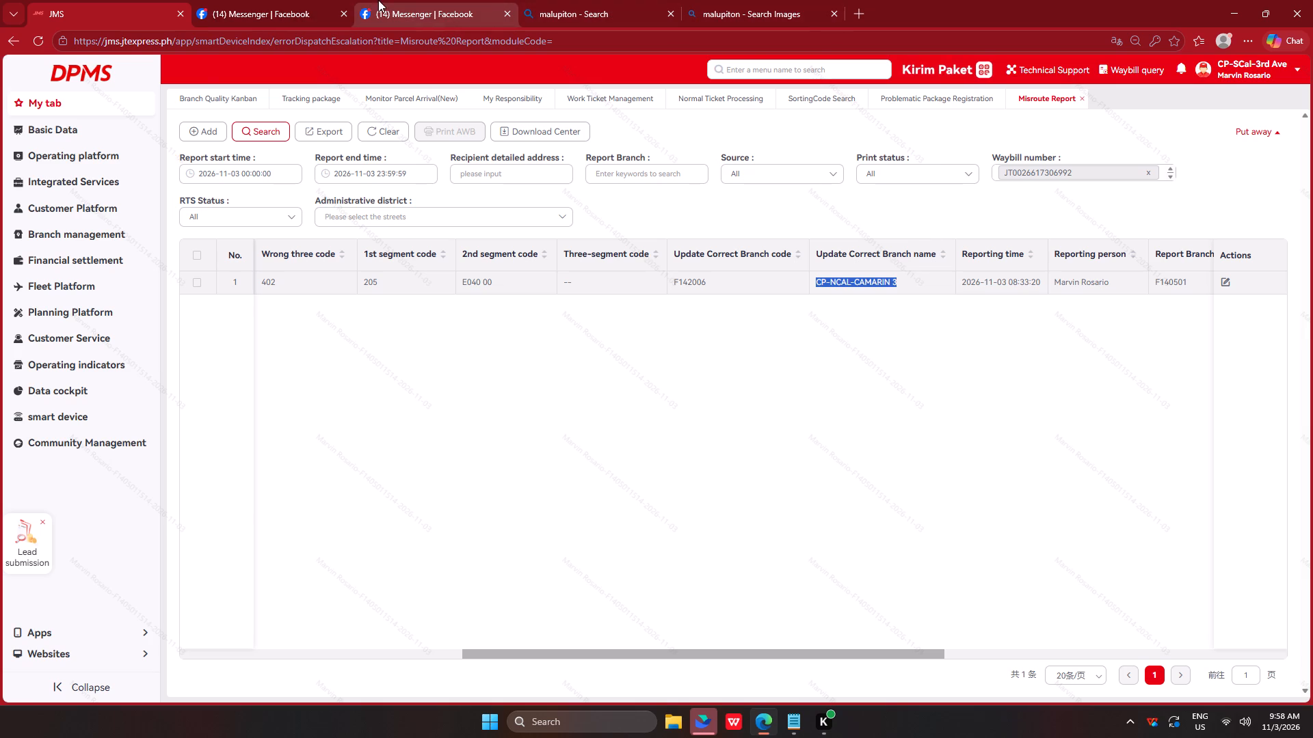
Enter the PP reason "THIS PARCEL IS FOR CP-NCAL-CAMARIN 3" in the package's problematic package registration.
{"action": "left_click", "coordinate": [916, 102]}
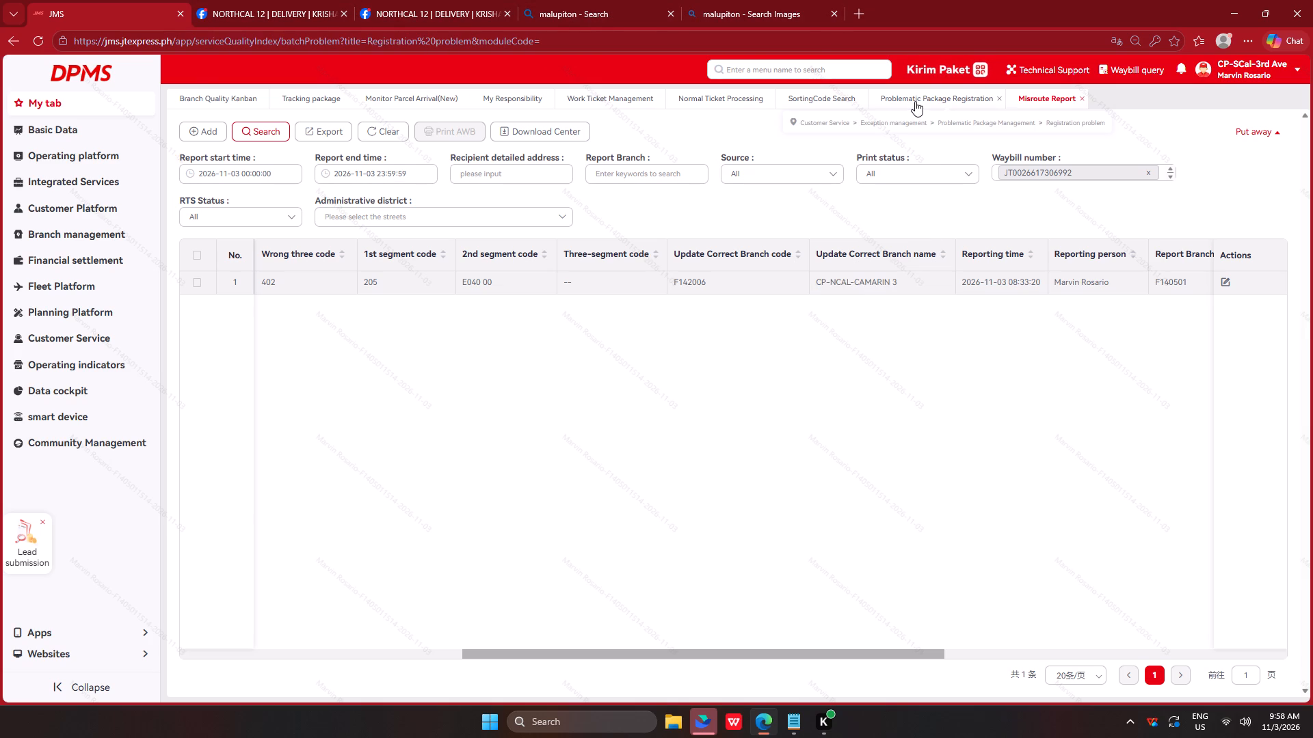
{"action": "left_click", "coordinate": [273, 247]}
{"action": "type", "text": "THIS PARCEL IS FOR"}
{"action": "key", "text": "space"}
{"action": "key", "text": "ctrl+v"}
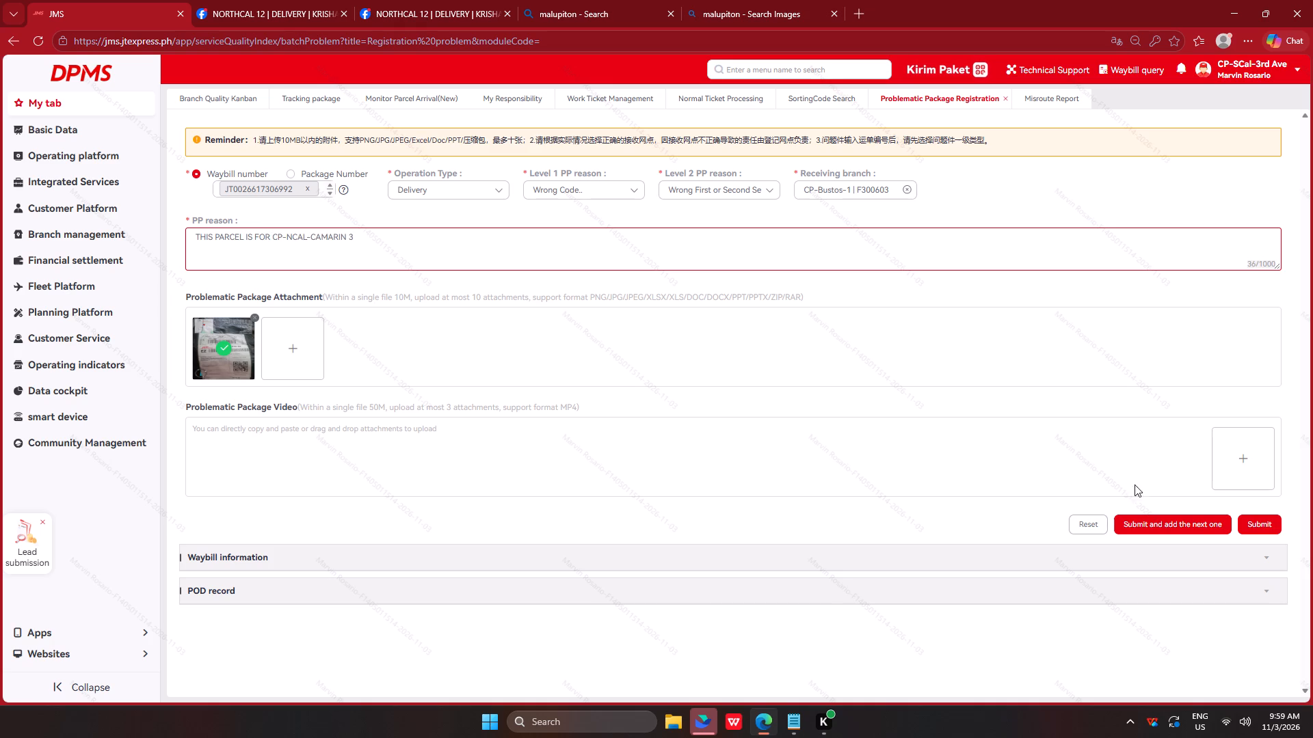
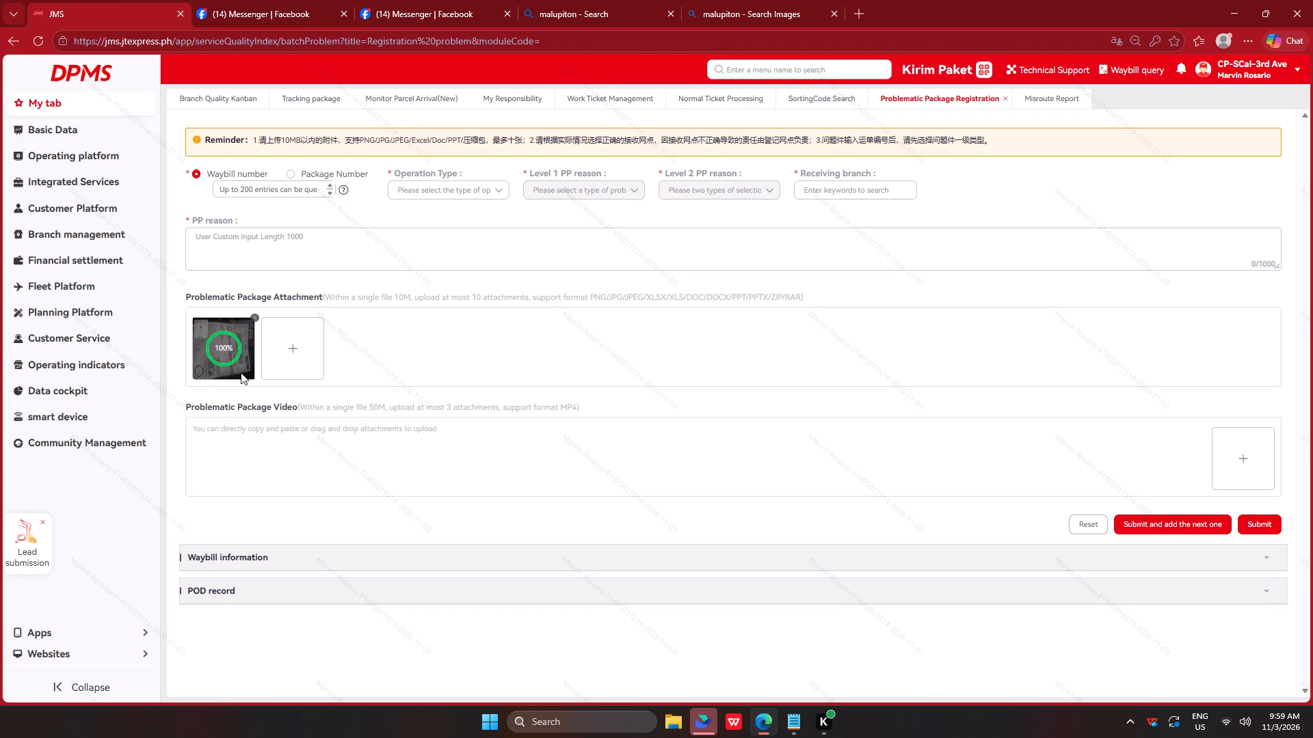
Open the uploaded parcel label photo upright and capture the waybill number printed under the EZ barcode.
{"action": "left_click", "coordinate": [219, 368]}
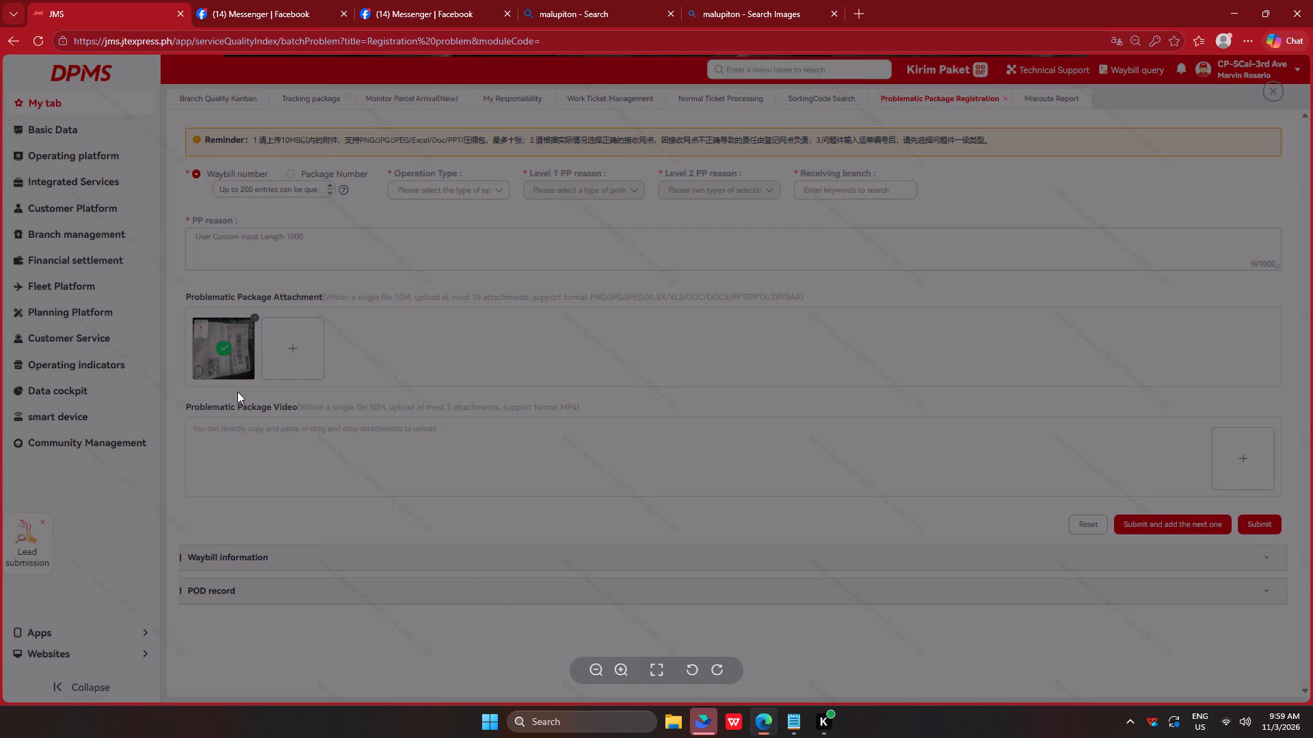
{"action": "left_click", "coordinate": [690, 674]}
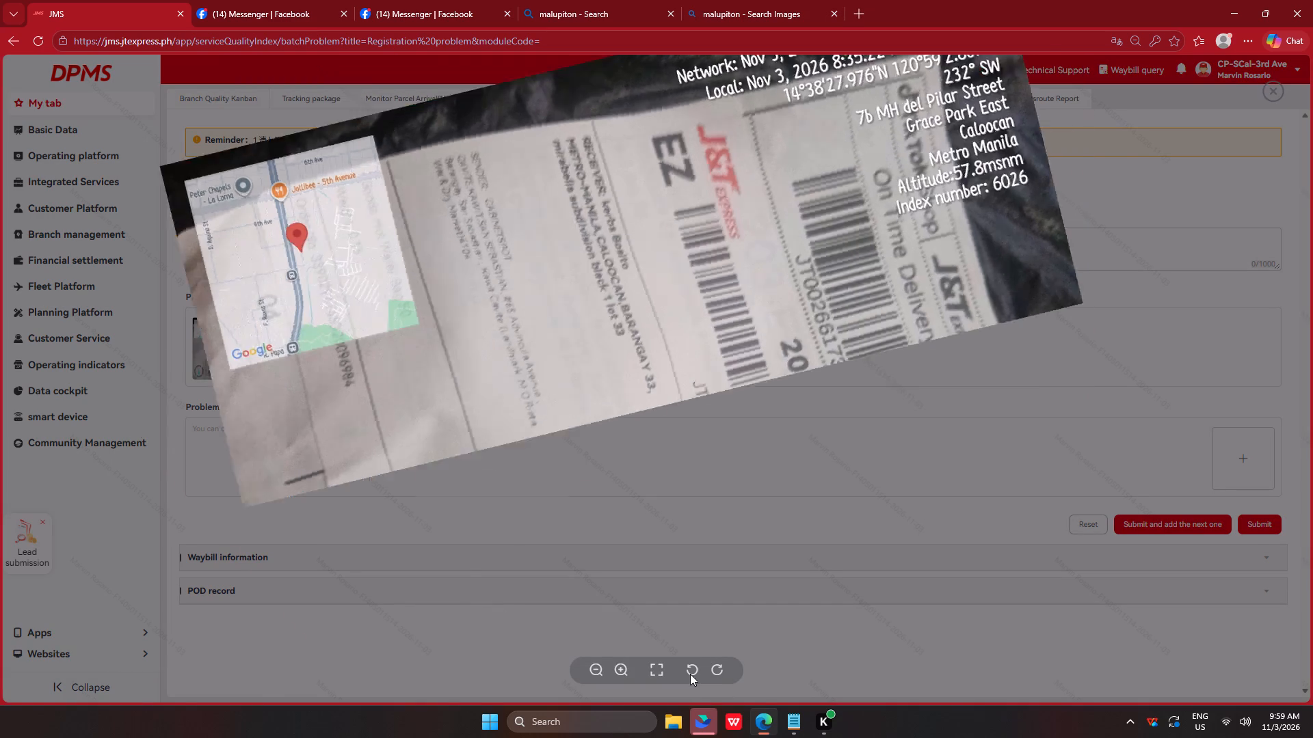
{"action": "key", "text": "ctrl+shift+a"}
{"action": "left_click_drag", "start_coordinate": [649, 310], "coordinate": [715, 378]}
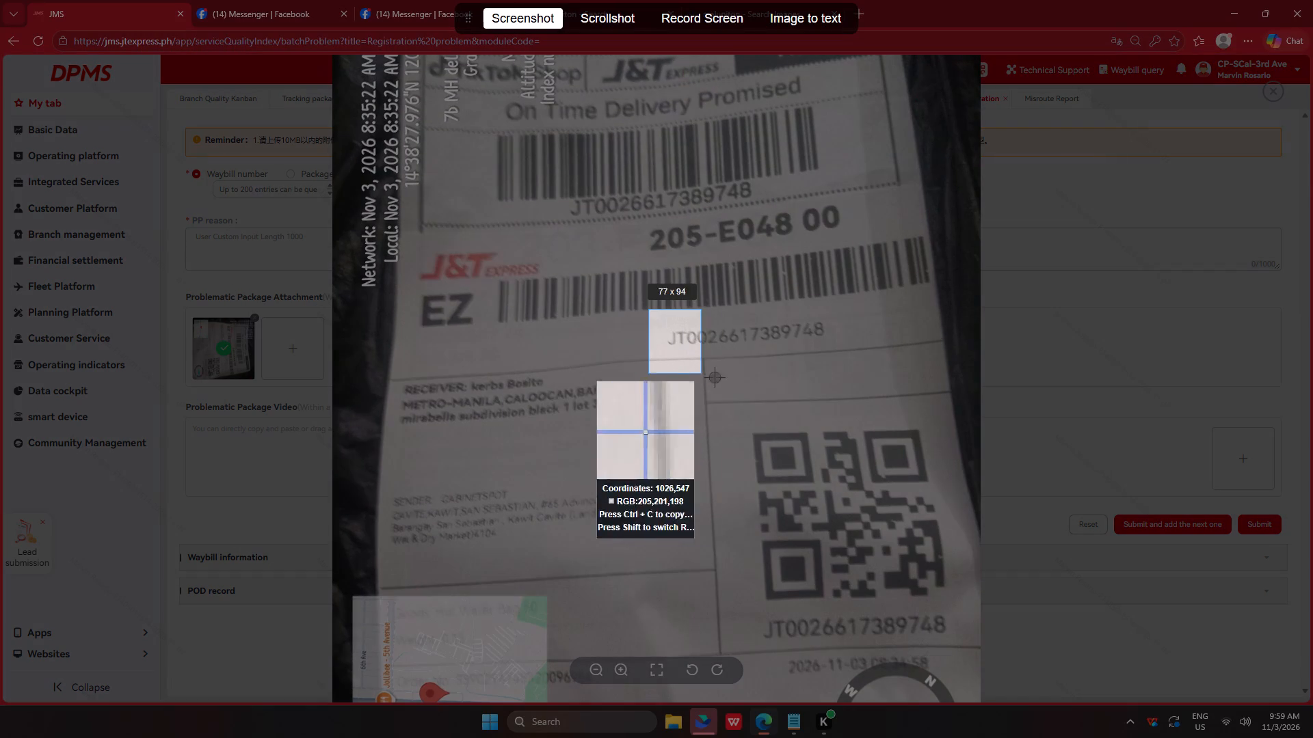
{"action": "left_click_drag", "start_coordinate": [715, 378], "coordinate": [854, 374]}
{"action": "left_click", "coordinate": [822, 12]}
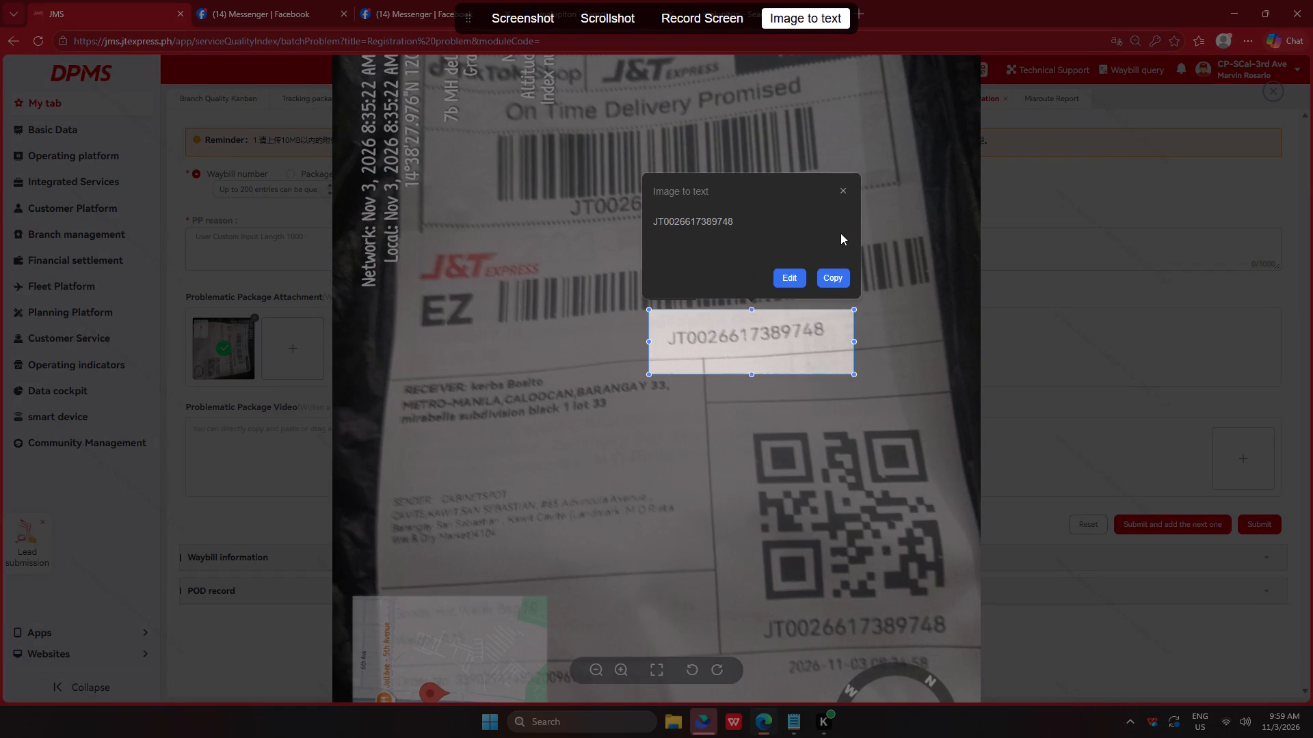
{"action": "left_click", "coordinate": [839, 273]}
{"action": "left_click", "coordinate": [1056, 283]}
{"action": "left_click", "coordinate": [282, 196]}
{"action": "key", "text": "ctrl+v"}
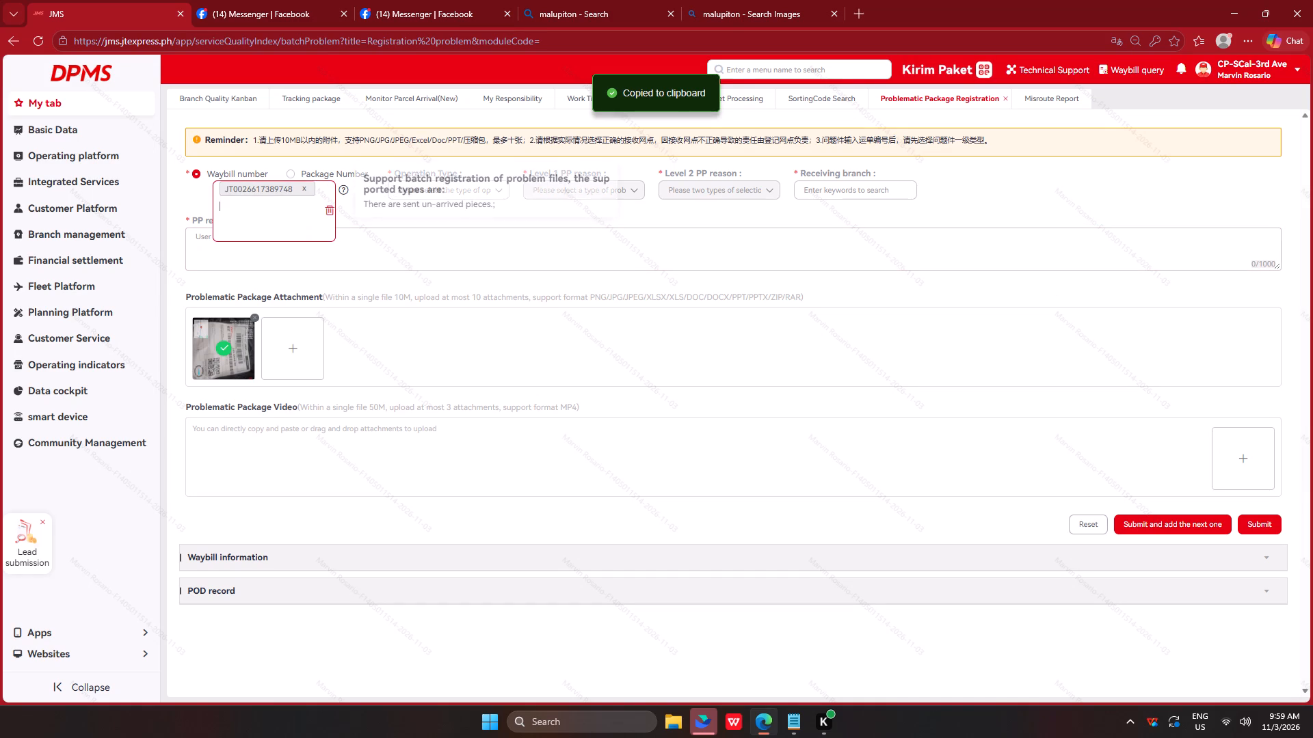
Set the operation type to Delivery, Level 1 PP reason to Wrong Code and Level 2 to the Wrong First or Second Segment option.
{"action": "left_click", "coordinate": [441, 193]}
{"action": "left_click", "coordinate": [798, 199]}
{"action": "left_click", "coordinate": [473, 187]}
{"action": "left_click", "coordinate": [447, 282]}
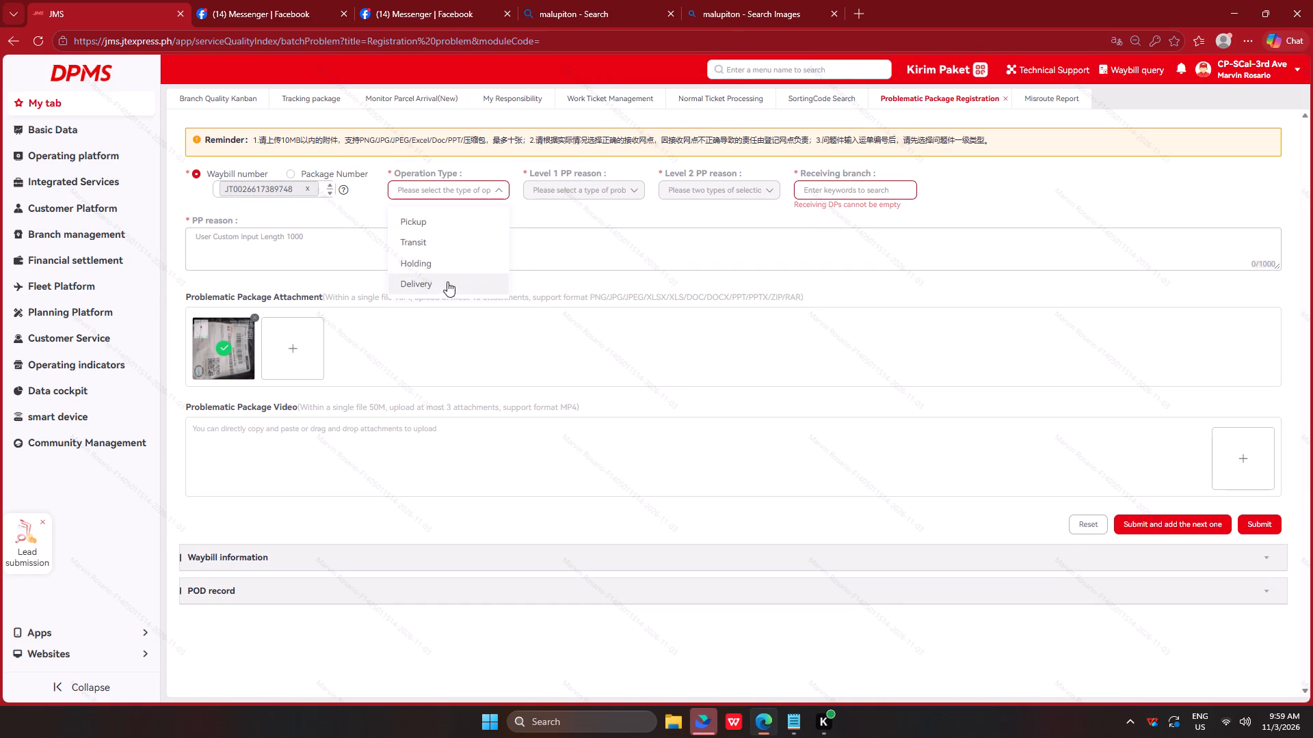
{"action": "left_click", "coordinate": [581, 187]}
{"action": "key", "text": "w"}
{"action": "key", "text": "r"}
{"action": "left_click", "coordinate": [607, 225]}
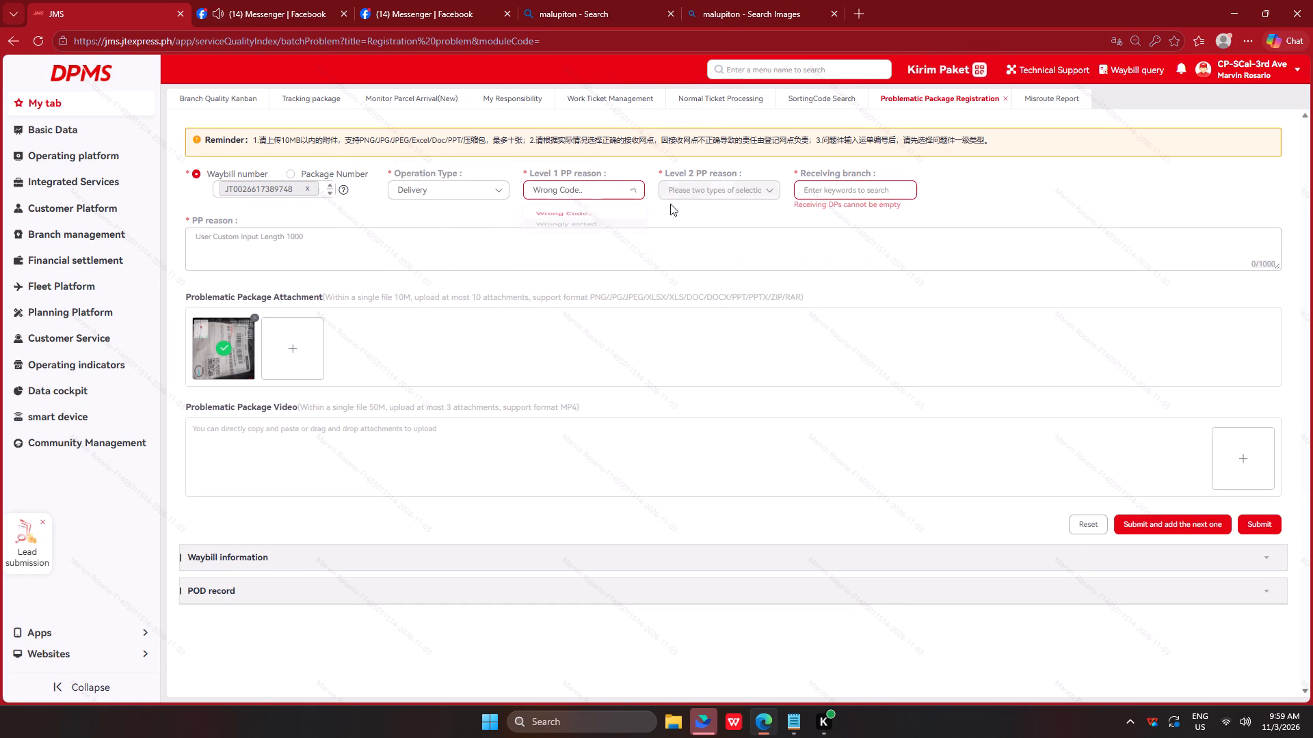
{"action": "left_click", "coordinate": [691, 195]}
{"action": "left_click", "coordinate": [702, 220]}
{"action": "left_click", "coordinate": [423, 251]}
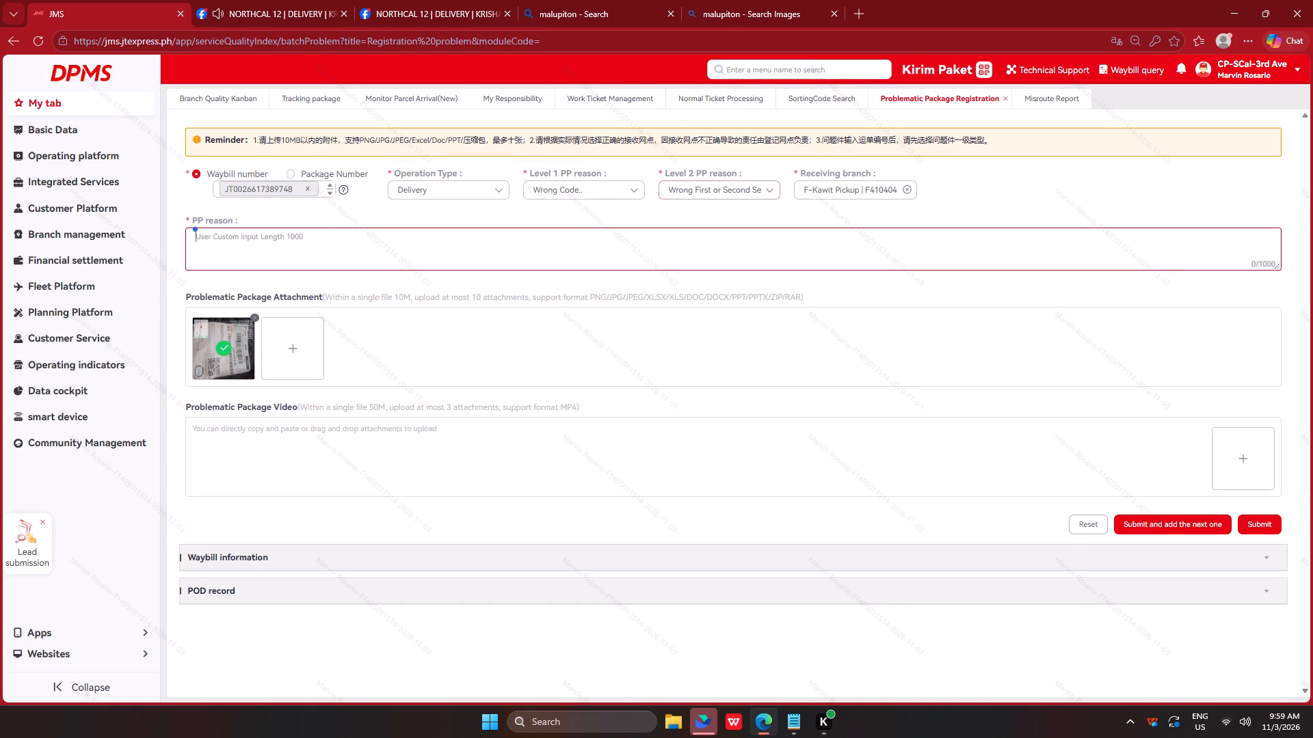
{"action": "left_click", "coordinate": [1041, 101]}
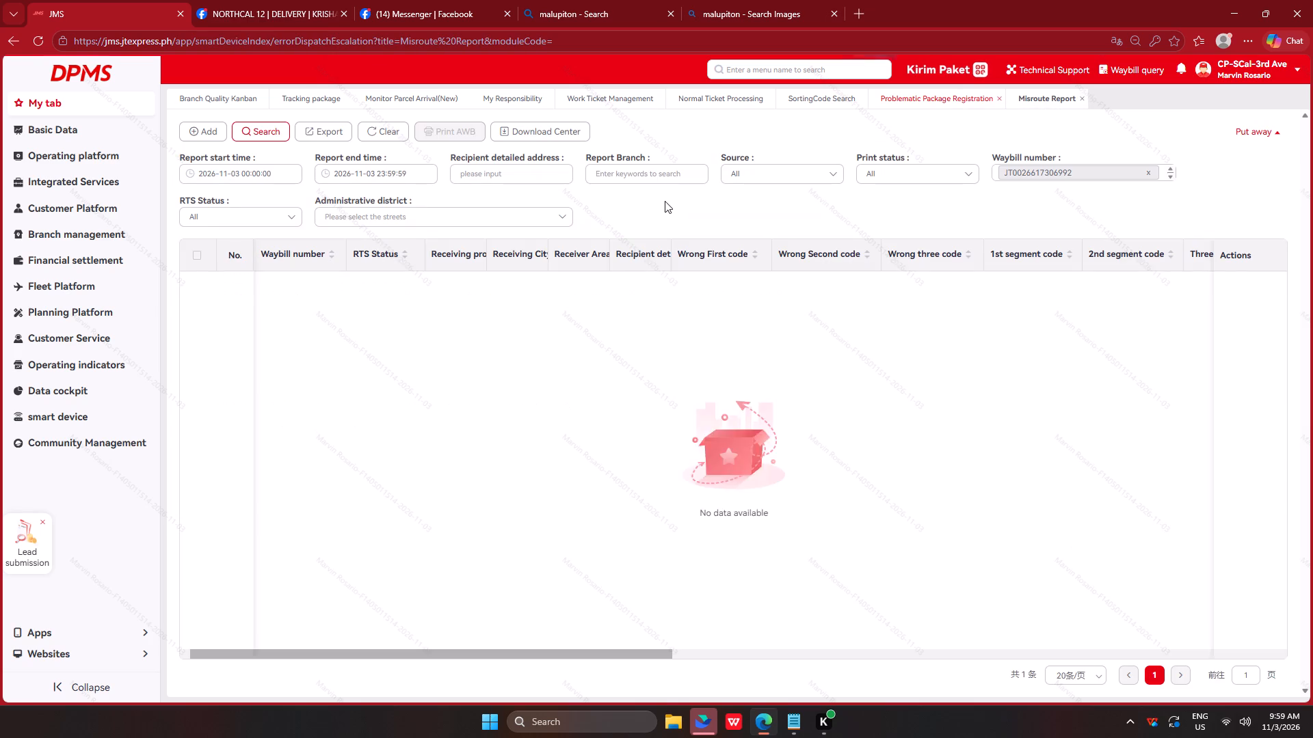
{"action": "left_click", "coordinate": [1163, 172]}
{"action": "left_click", "coordinate": [1169, 192]}
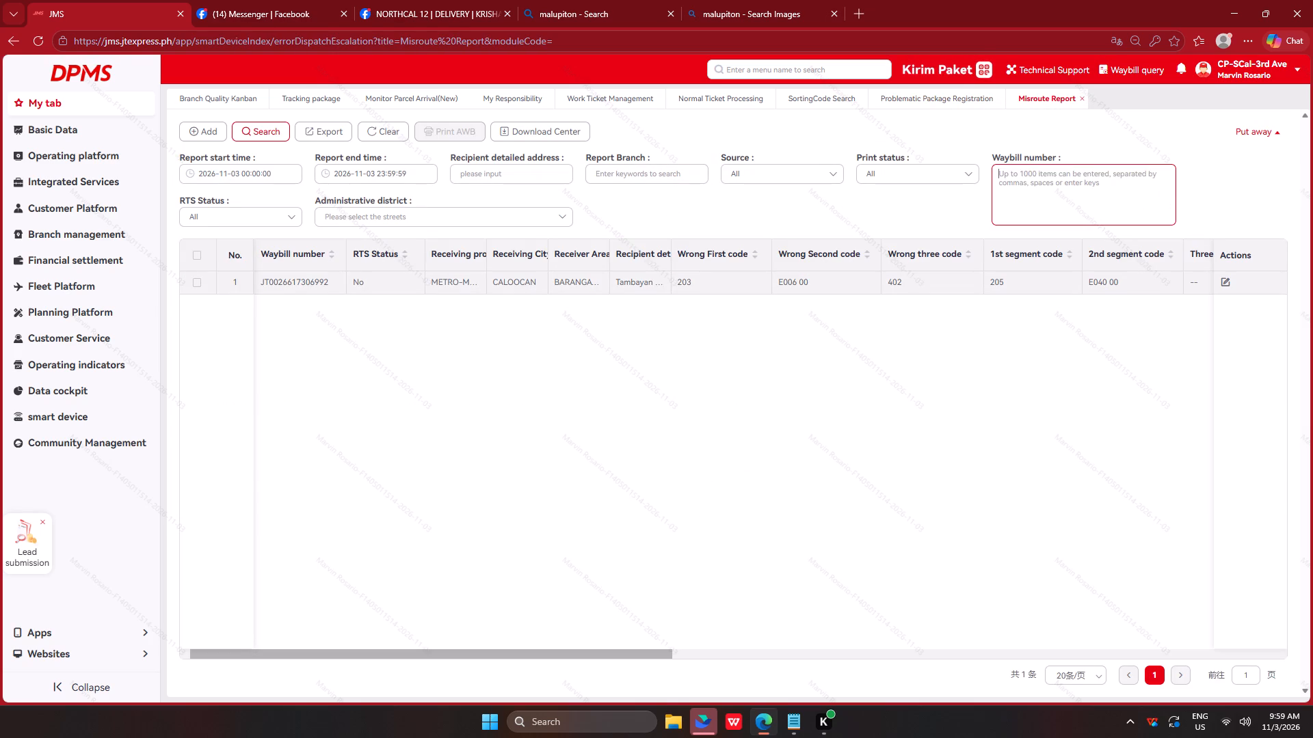
{"action": "left_click", "coordinate": [1111, 172]}
{"action": "key", "text": "ctrl+v"}
{"action": "left_click", "coordinate": [245, 135]}
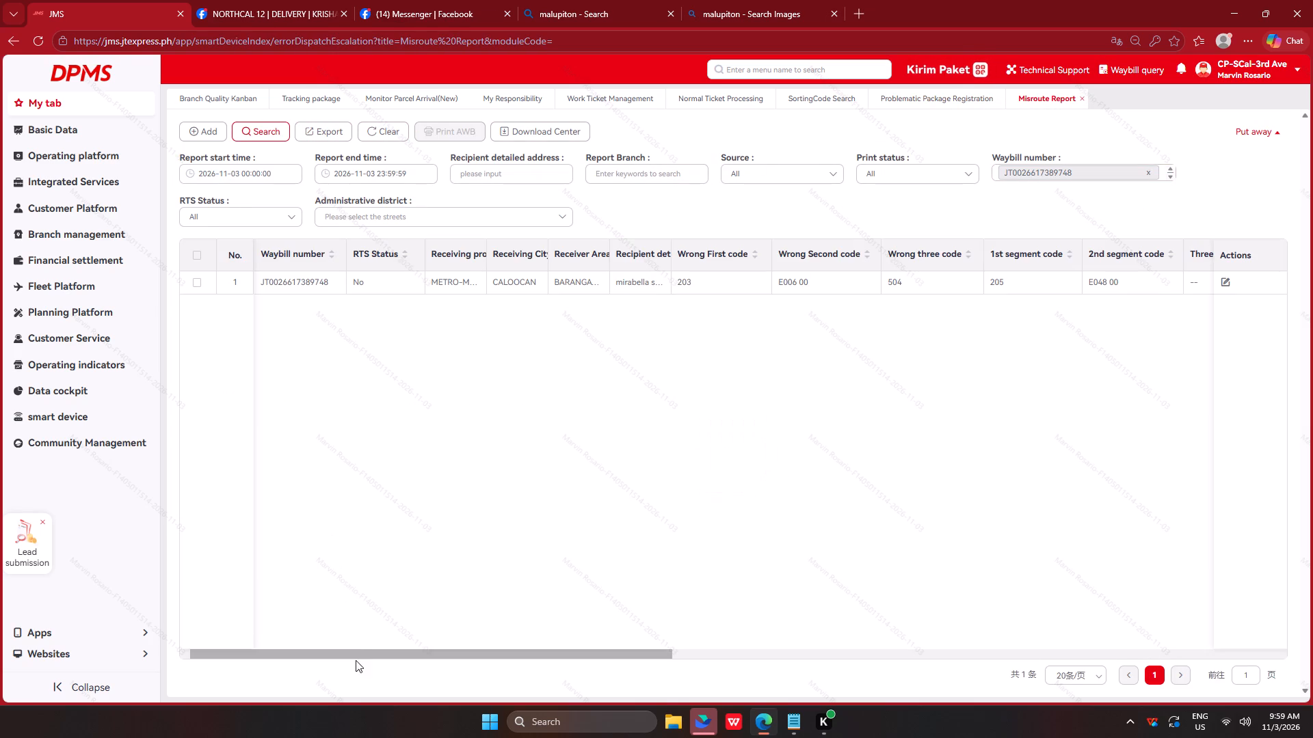
Copy the updated correct branch name CP-NCAL-EVERGREEN from the waybill's misroute record.
{"action": "left_click_drag", "start_coordinate": [362, 655], "coordinate": [729, 664]}
{"action": "triple_click", "coordinate": [645, 283]}
{"action": "key", "text": "ctrl+c"}
{"action": "key", "text": "ctrl+c"}
{"action": "key", "text": "ctrl+c"}
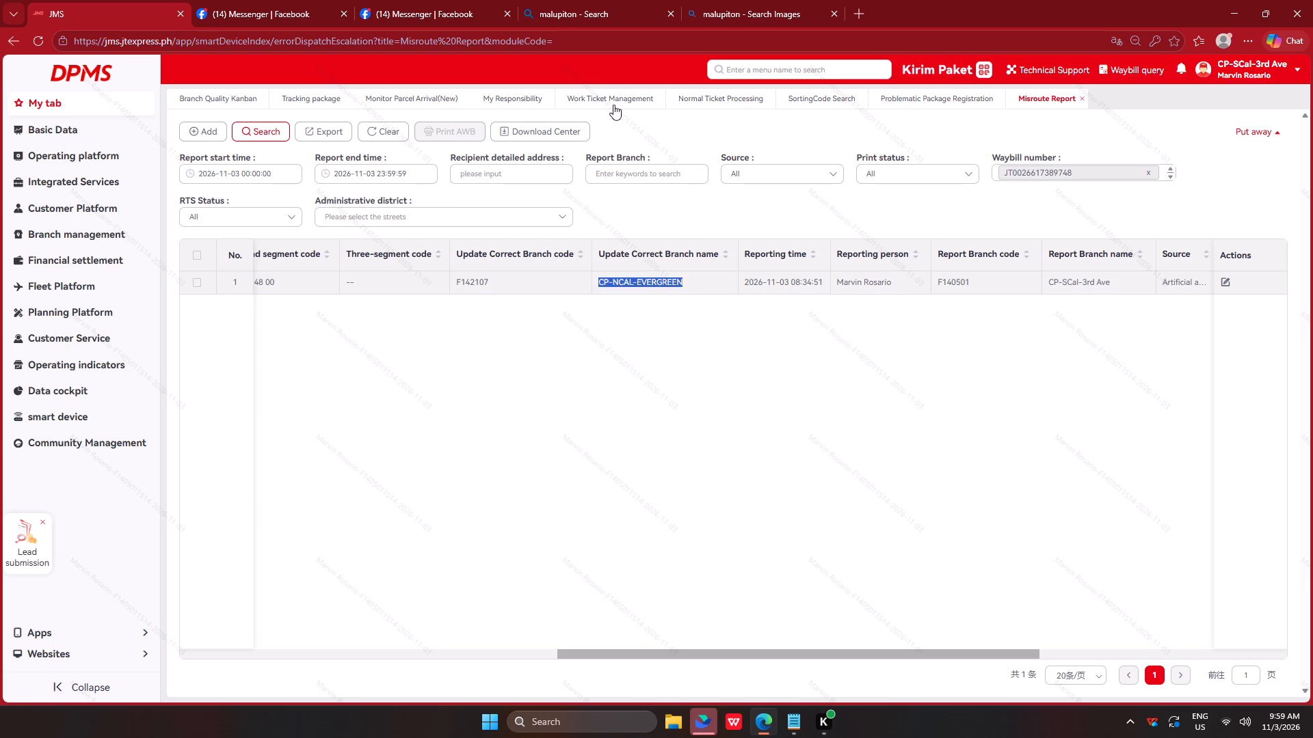
{"action": "key", "text": "ctrl+c"}
{"action": "key", "text": "ctrl+c"}
Enter the PP reason "THIS PARCEL IS FOR CP-NCAL-EVERGREEN" and submit the registration, continuing to a new one.
{"action": "left_click", "coordinate": [915, 96]}
{"action": "left_click", "coordinate": [319, 245]}
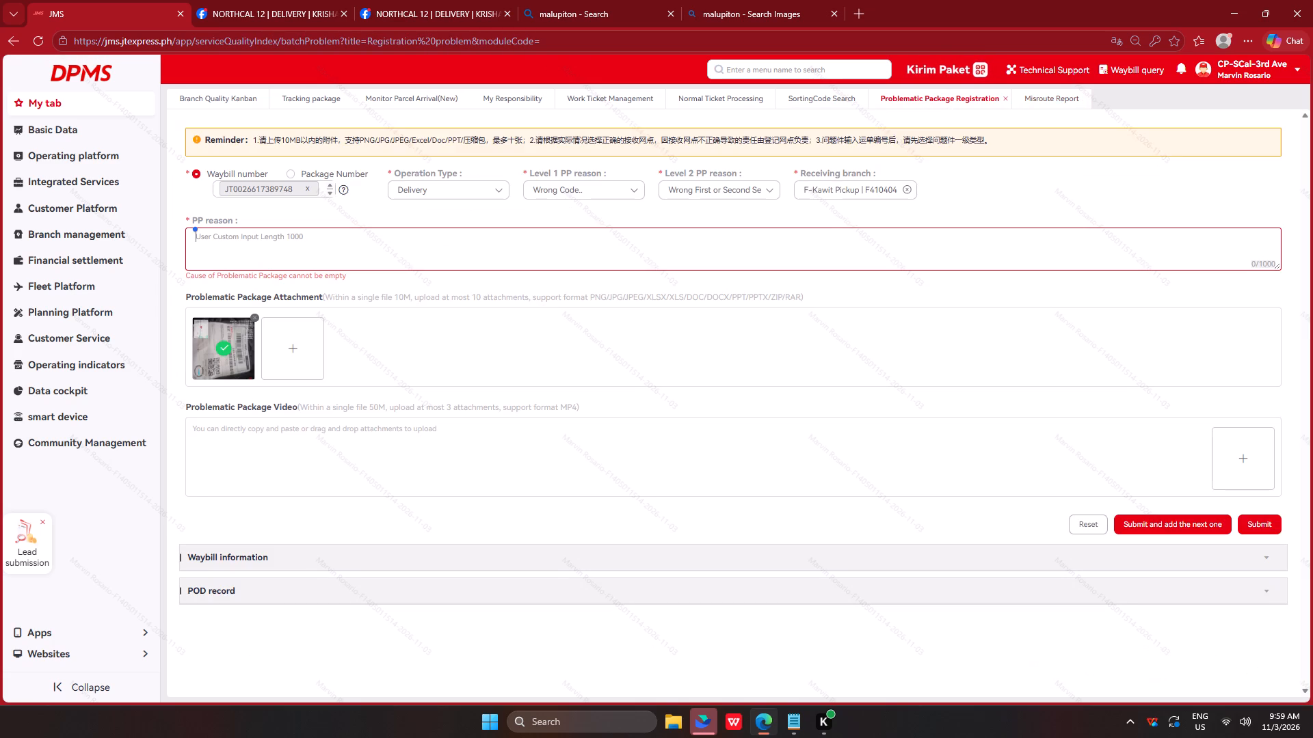
{"action": "type", "text": "THIS PARCEL IS FOR"}
{"action": "key", "text": "space"}
{"action": "key", "text": "ctrl+v"}
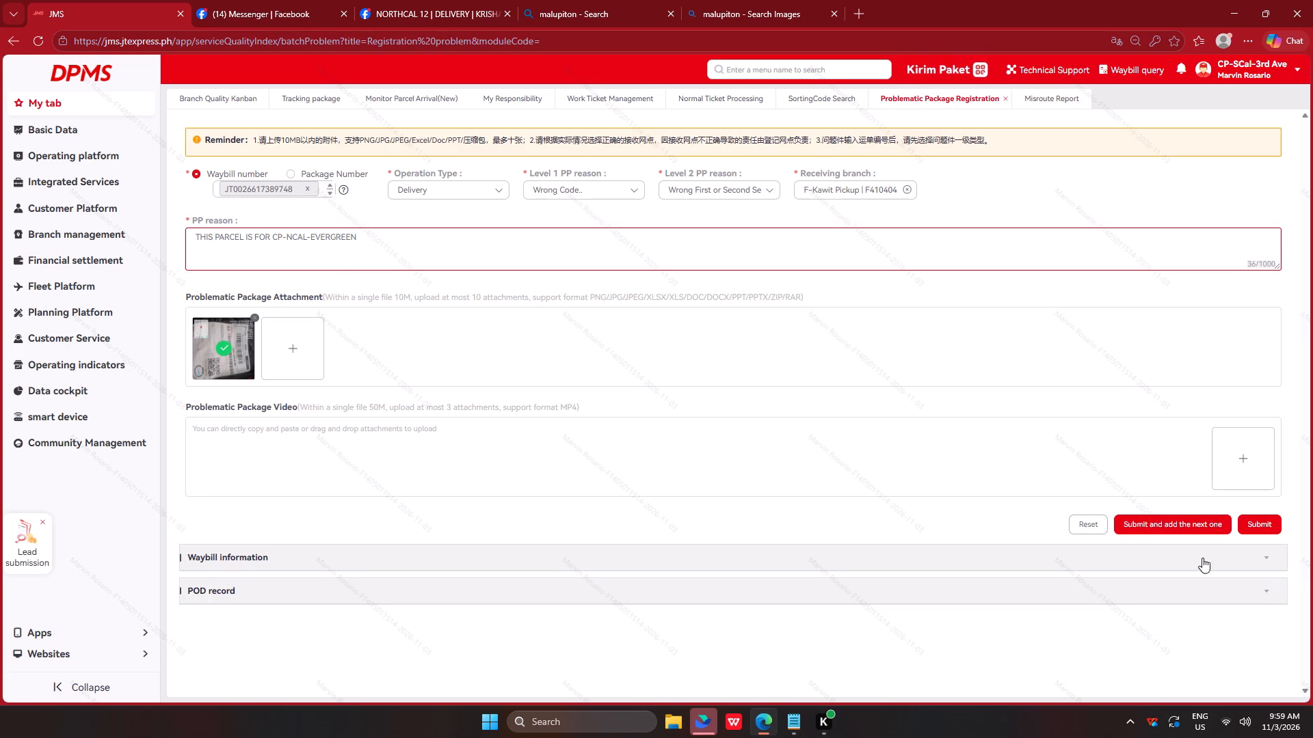
{"action": "left_click", "coordinate": [1195, 526]}
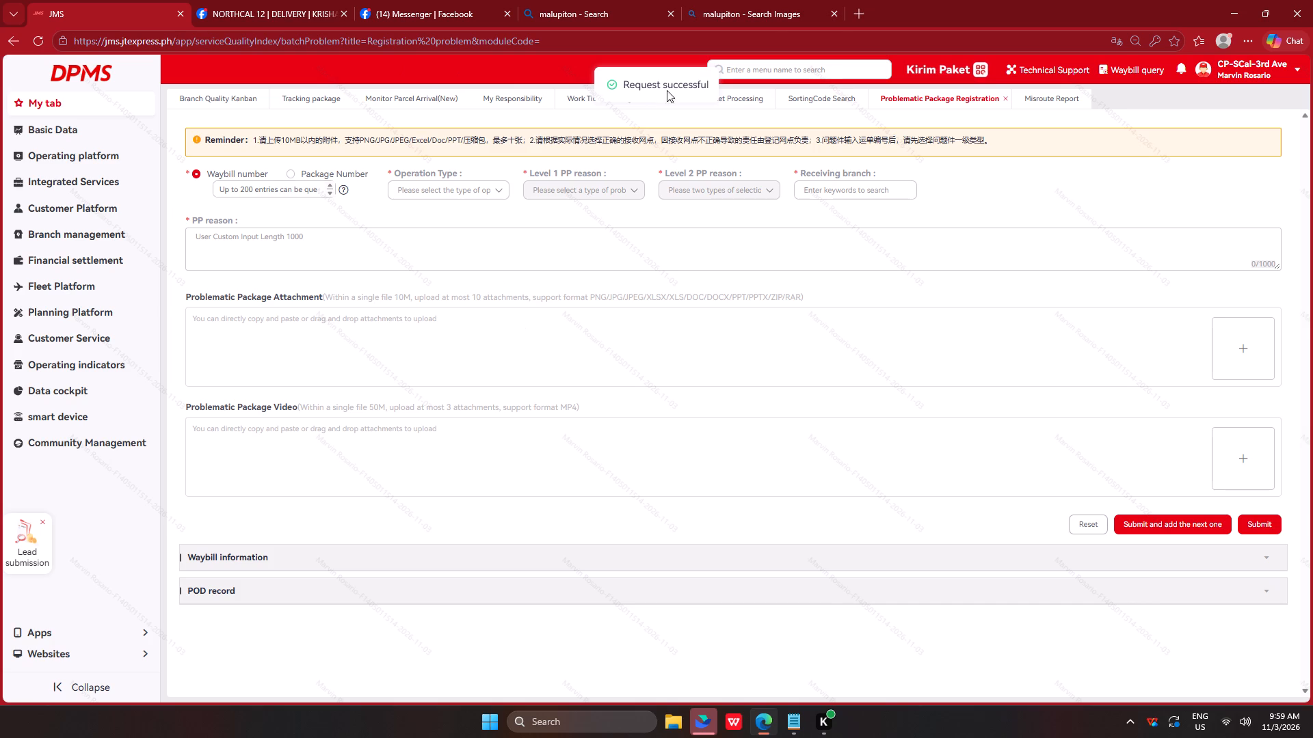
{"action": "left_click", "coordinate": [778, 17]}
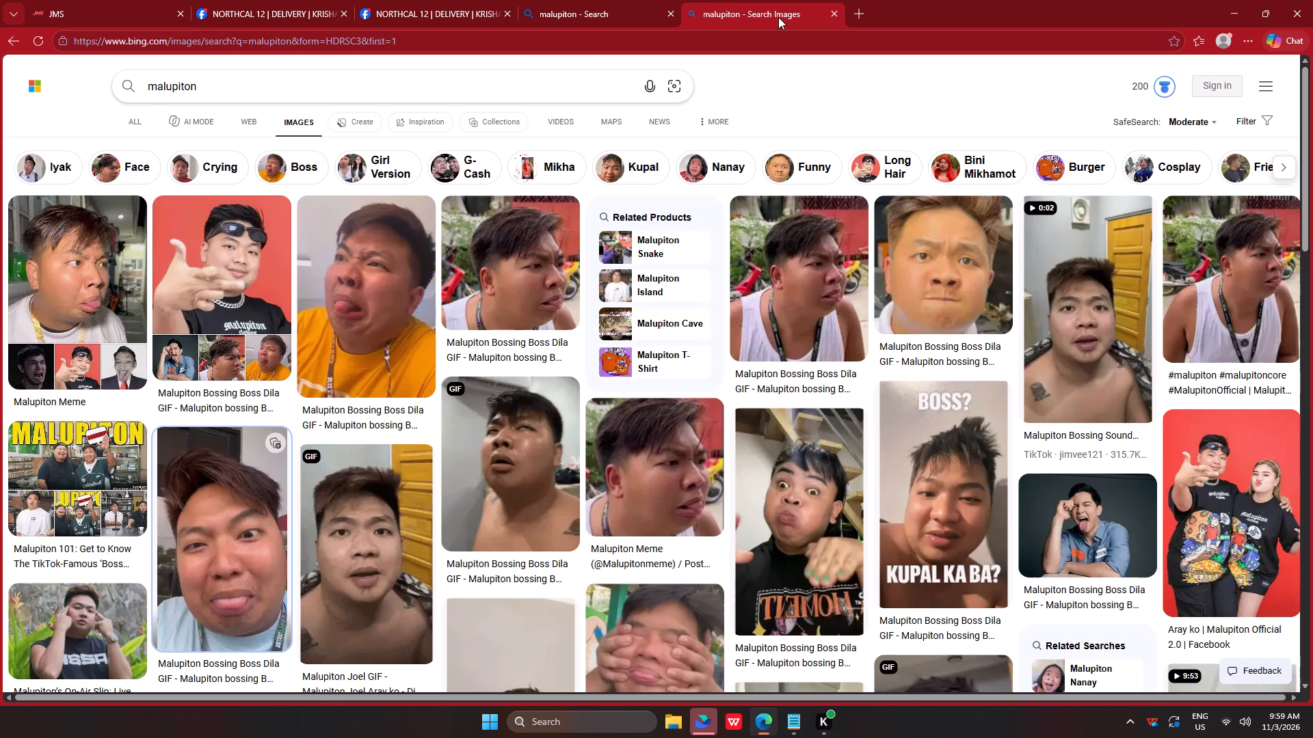
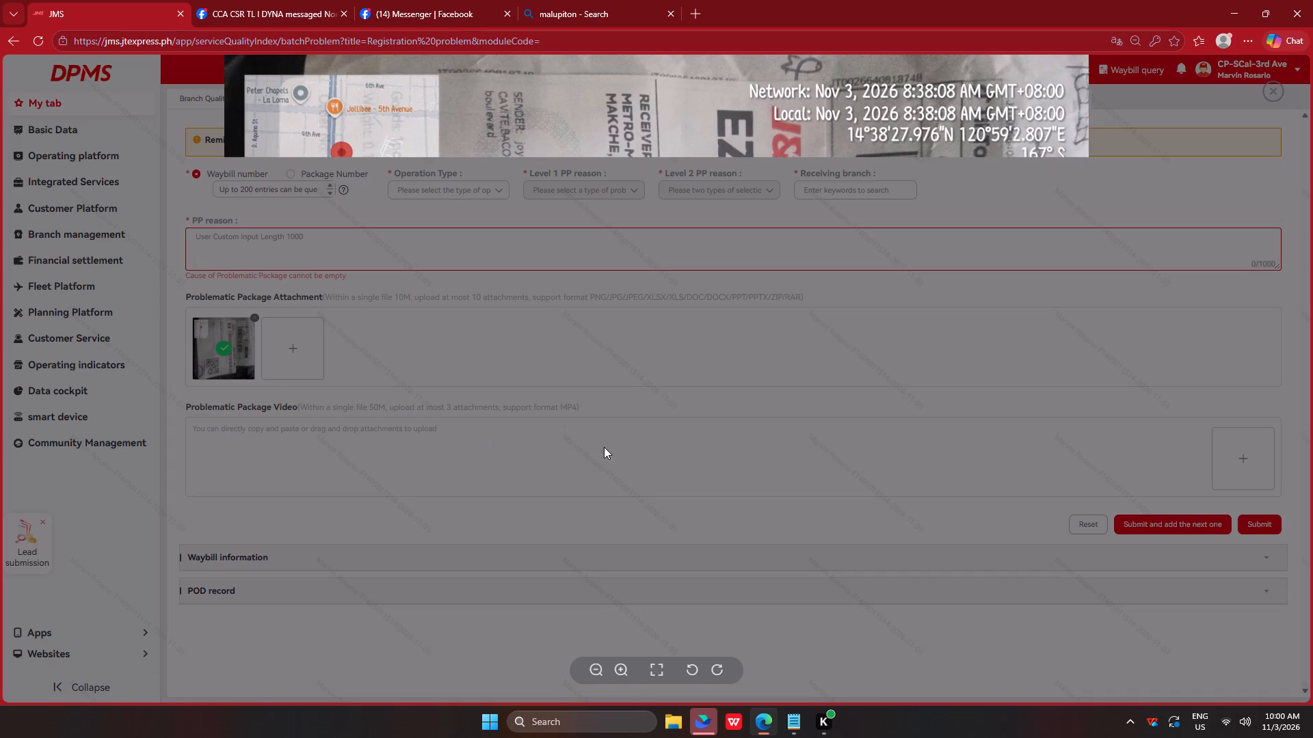
{"action": "left_click", "coordinate": [689, 668]}
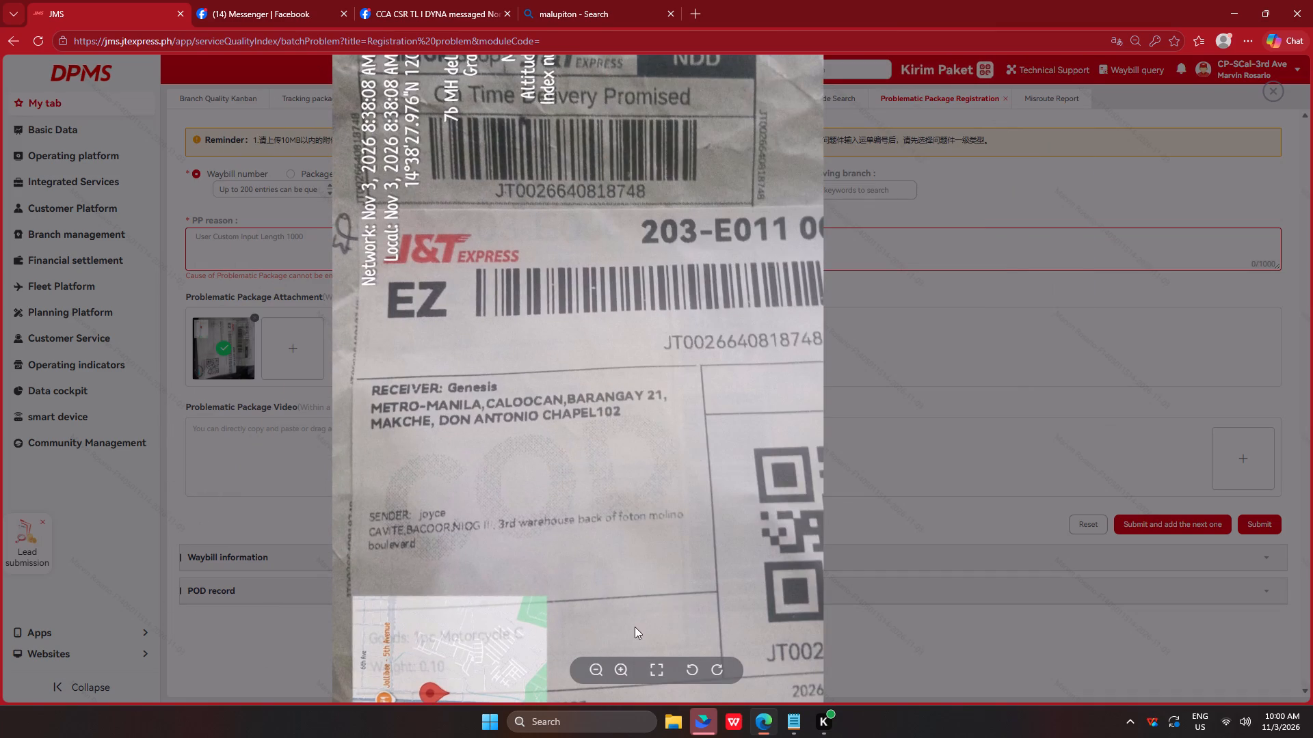
{"action": "key", "text": "ctrl+shift+a"}
{"action": "left_click_drag", "start_coordinate": [648, 319], "coordinate": [839, 400]}
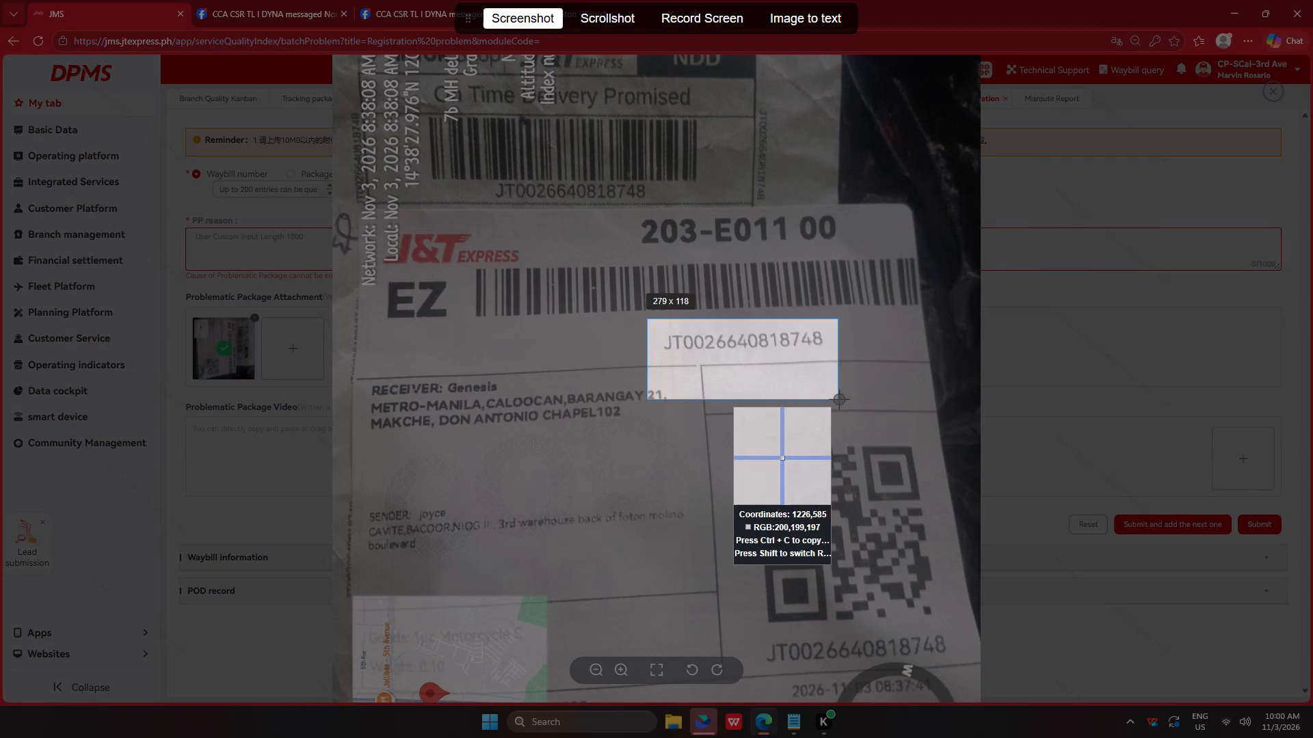
{"action": "left_click_drag", "start_coordinate": [839, 400], "coordinate": [859, 377]}
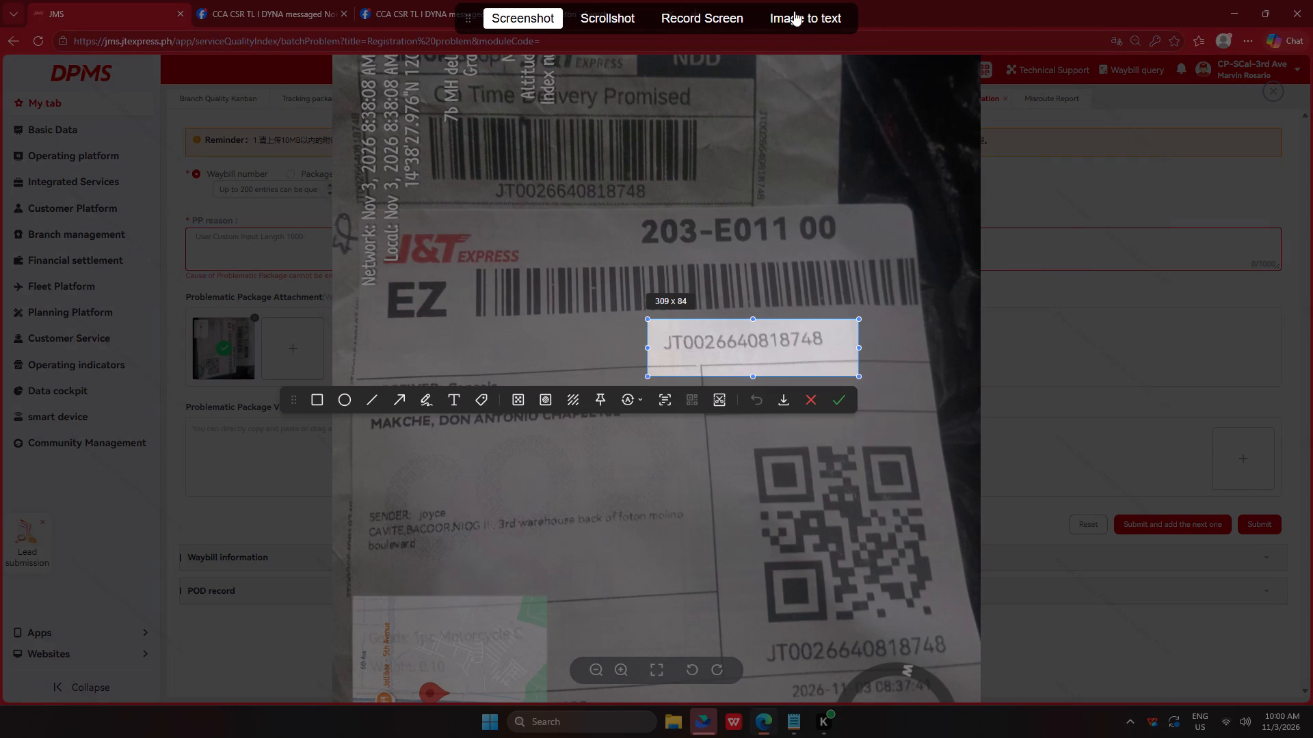
{"action": "left_click", "coordinate": [805, 16]}
{"action": "left_click", "coordinate": [832, 290]}
{"action": "left_click", "coordinate": [1046, 311]}
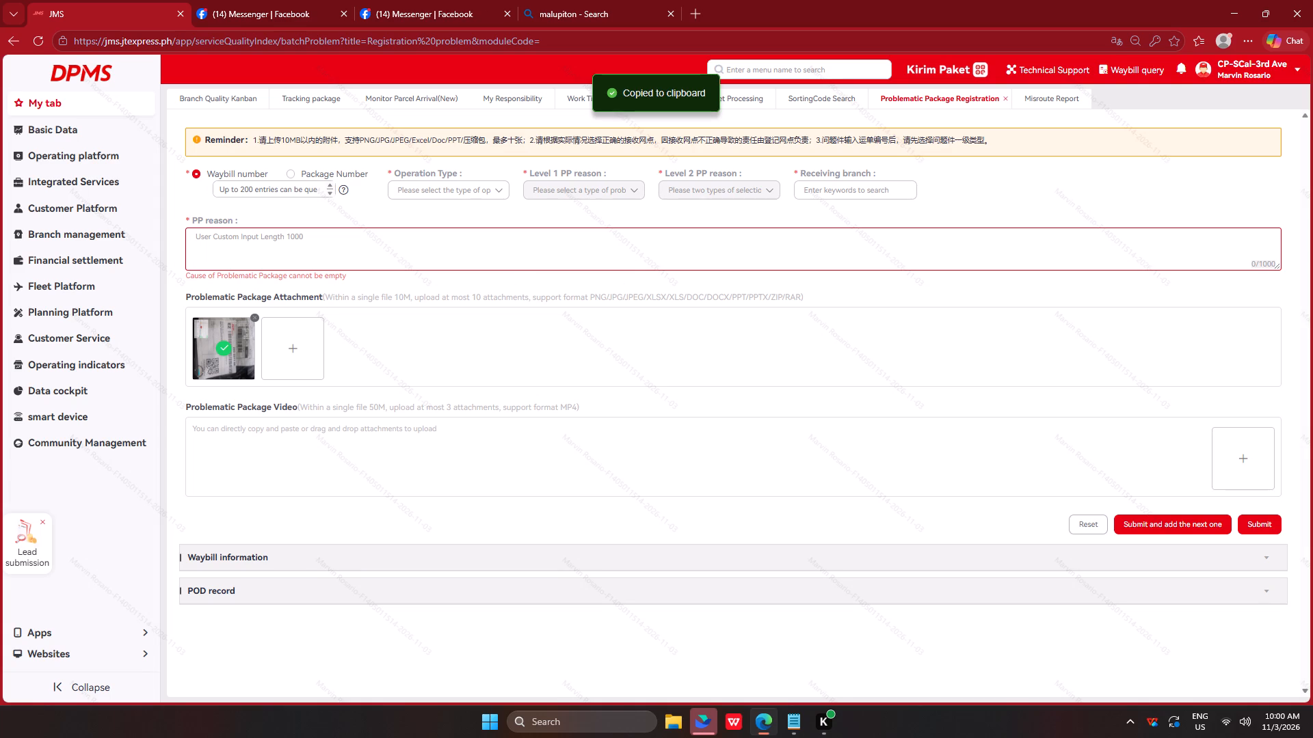
{"action": "left_click", "coordinate": [252, 181]}
{"action": "key", "text": "ctrl+v"}
Set the operation type to Delivery for this waybill.
{"action": "left_click", "coordinate": [459, 195]}
{"action": "left_click", "coordinate": [733, 206]}
{"action": "left_click", "coordinate": [490, 193]}
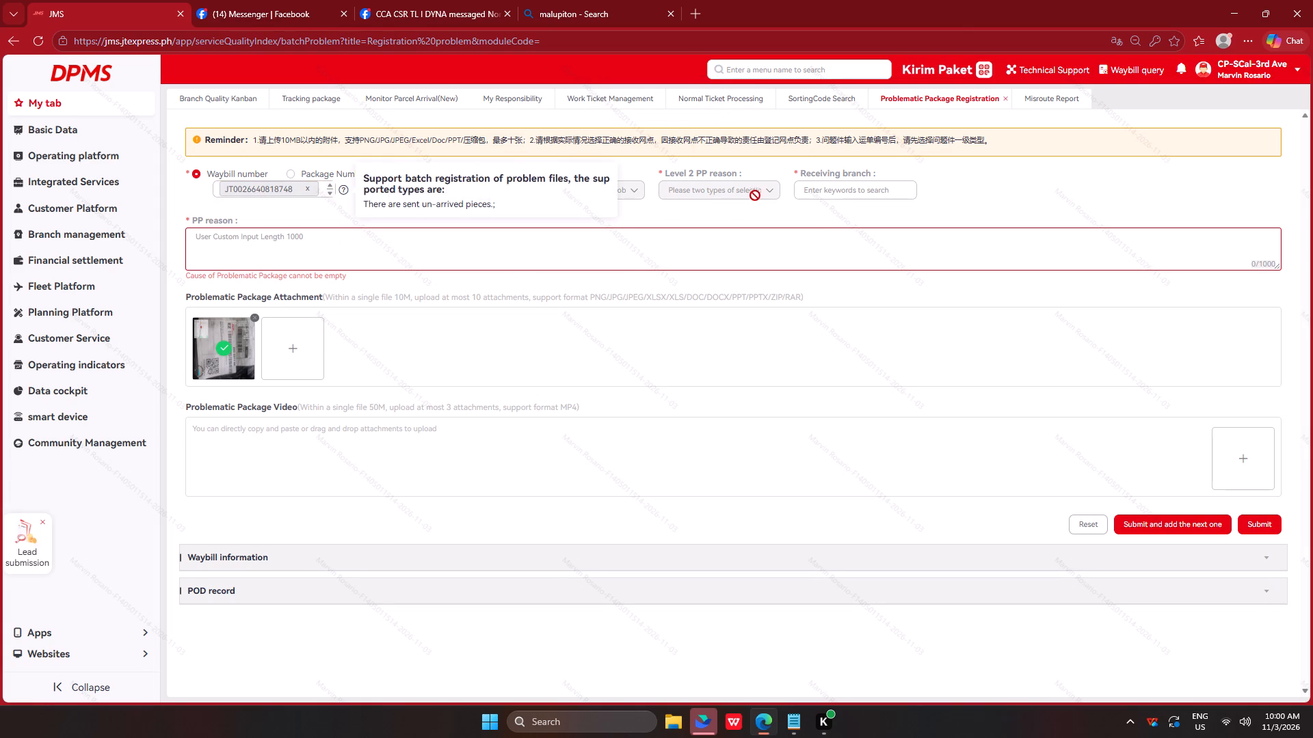
{"action": "left_click", "coordinate": [766, 197]}
{"action": "left_click", "coordinate": [457, 191]}
{"action": "left_click", "coordinate": [440, 282]}
Check the attached label photo and set the Level 1 PP reason to Wrong Code and Level 2 to Wrong First or Second Segment Code.
{"action": "left_click", "coordinate": [582, 192]}
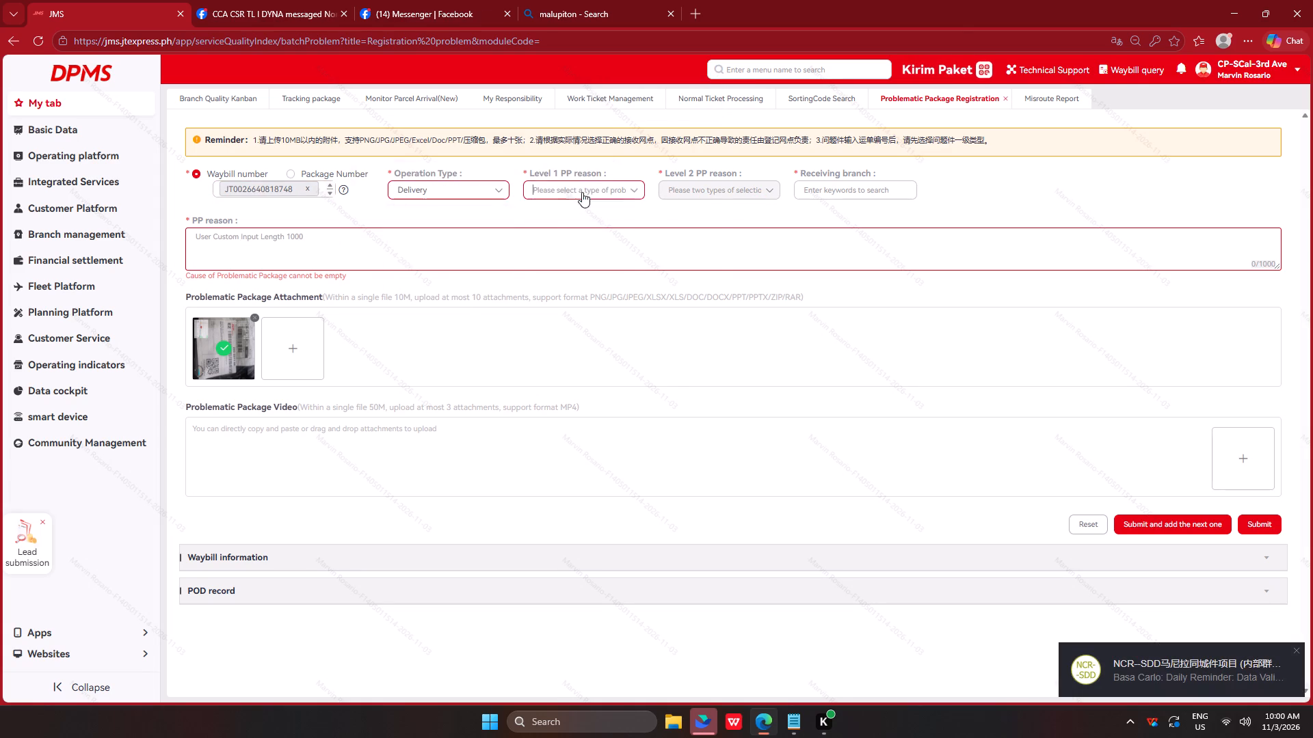
{"action": "key", "text": "w"}
{"action": "key", "text": "r"}
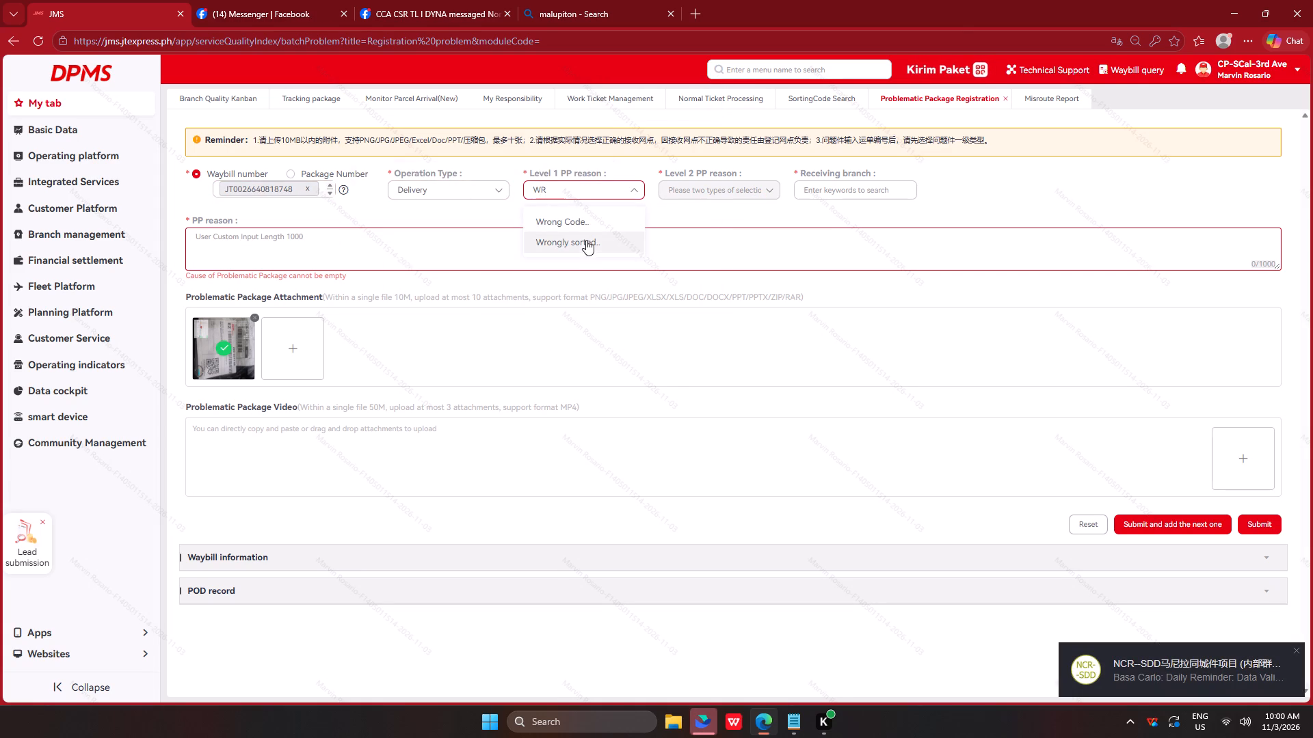
{"action": "left_click", "coordinate": [223, 368]}
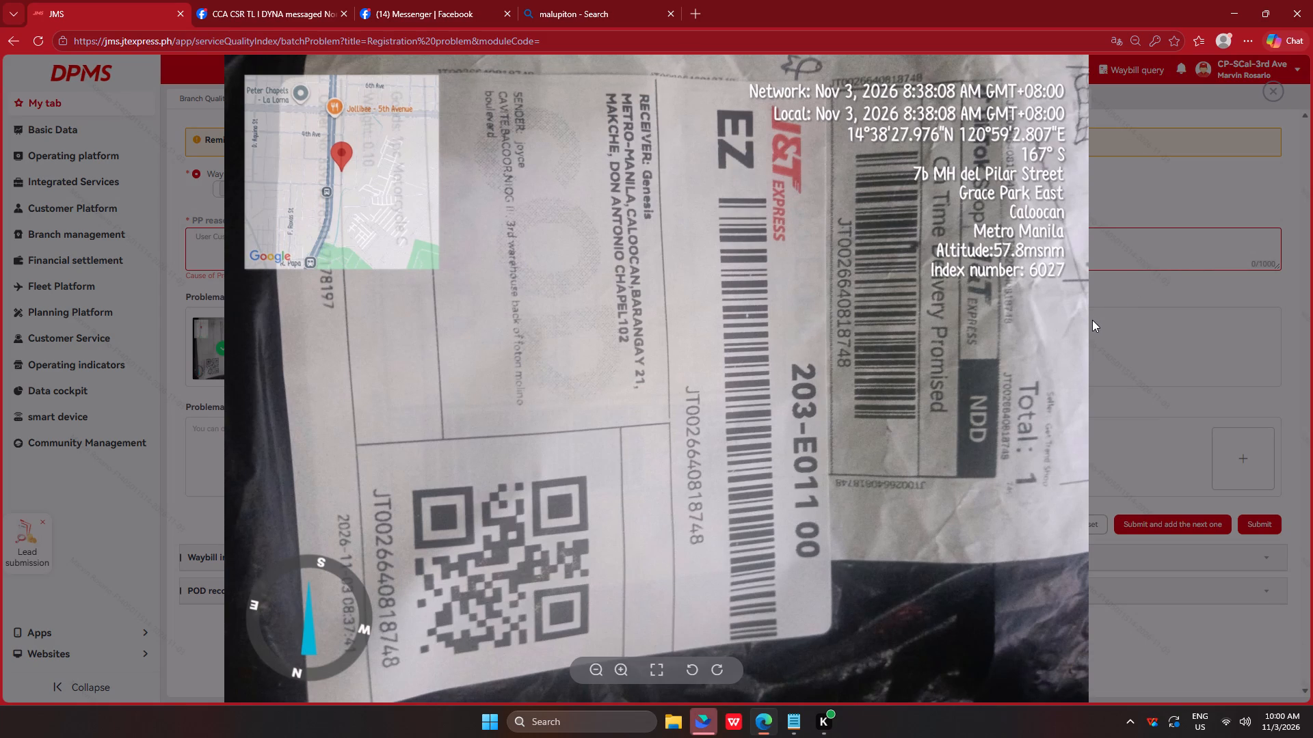
{"action": "left_click", "coordinate": [1230, 352]}
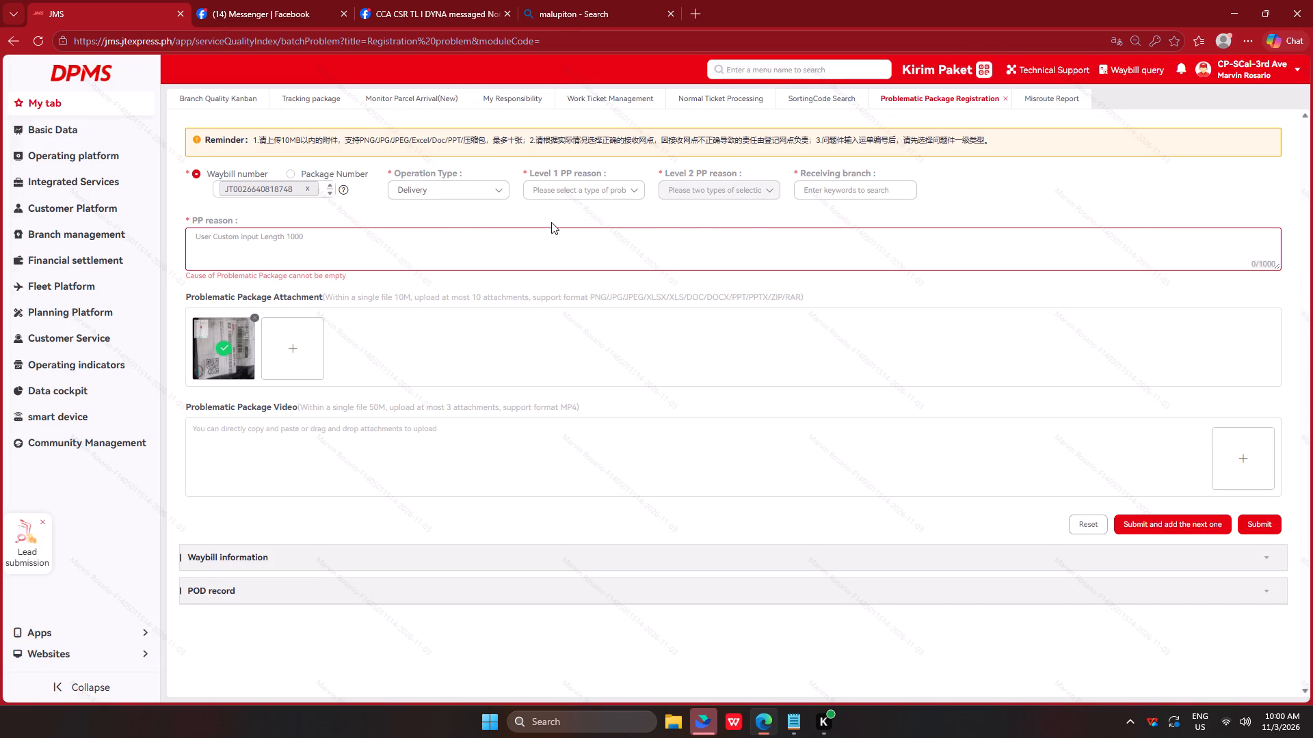
{"action": "left_click", "coordinate": [613, 191]}
{"action": "key", "text": "w"}
{"action": "key", "text": "r"}
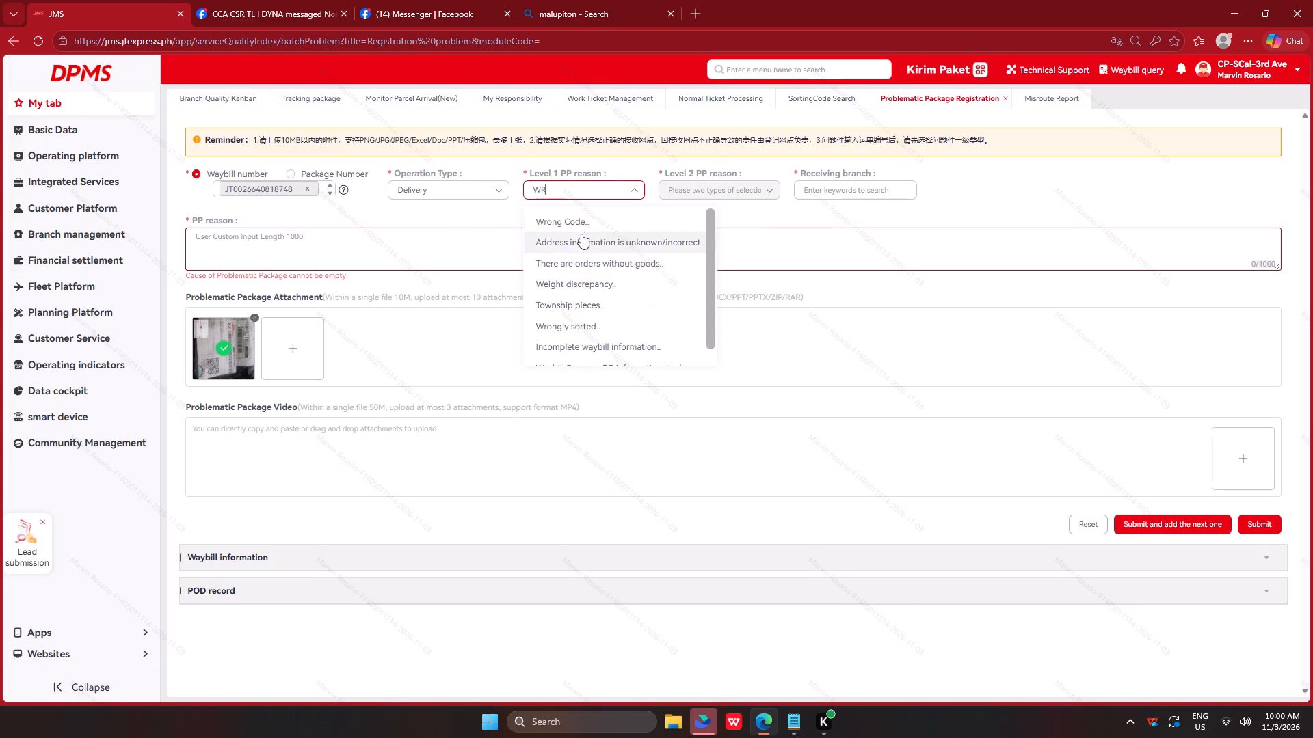
{"action": "left_click", "coordinate": [592, 219]}
{"action": "left_click", "coordinate": [711, 189]}
{"action": "left_click", "coordinate": [720, 222]}
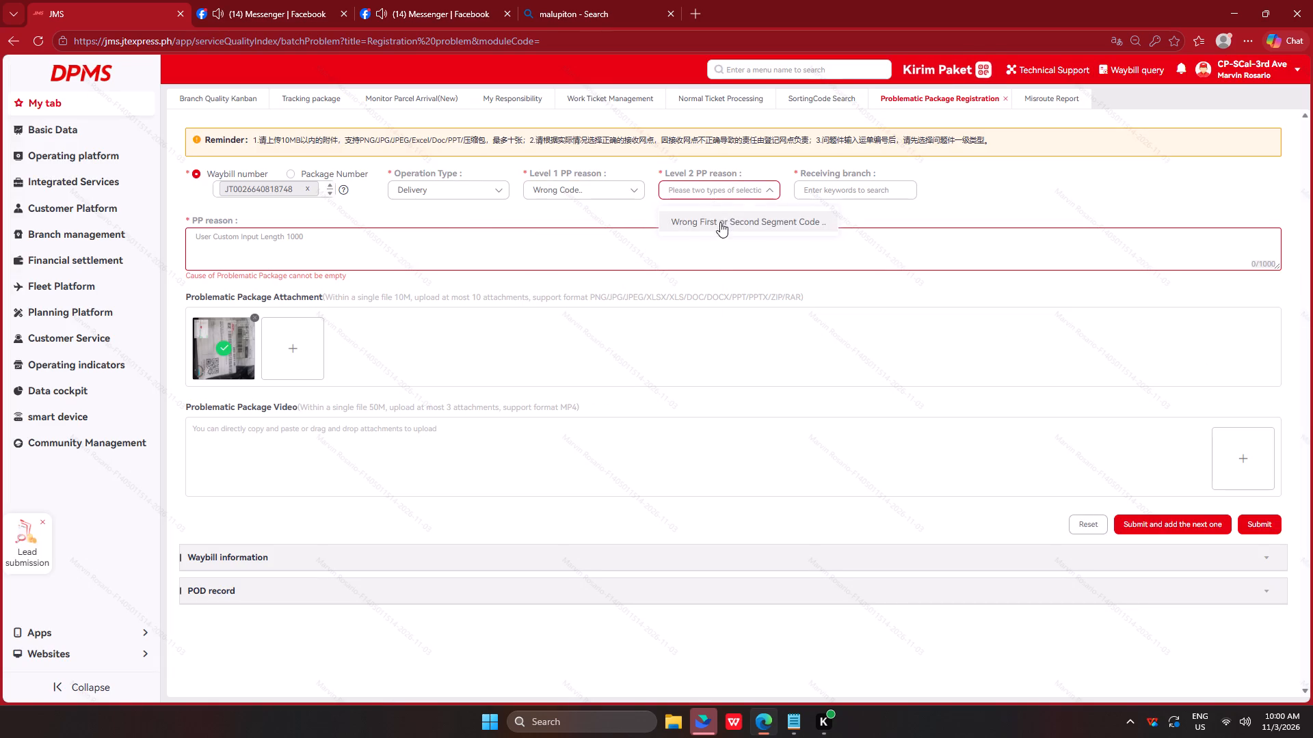
{"action": "left_click", "coordinate": [535, 248]}
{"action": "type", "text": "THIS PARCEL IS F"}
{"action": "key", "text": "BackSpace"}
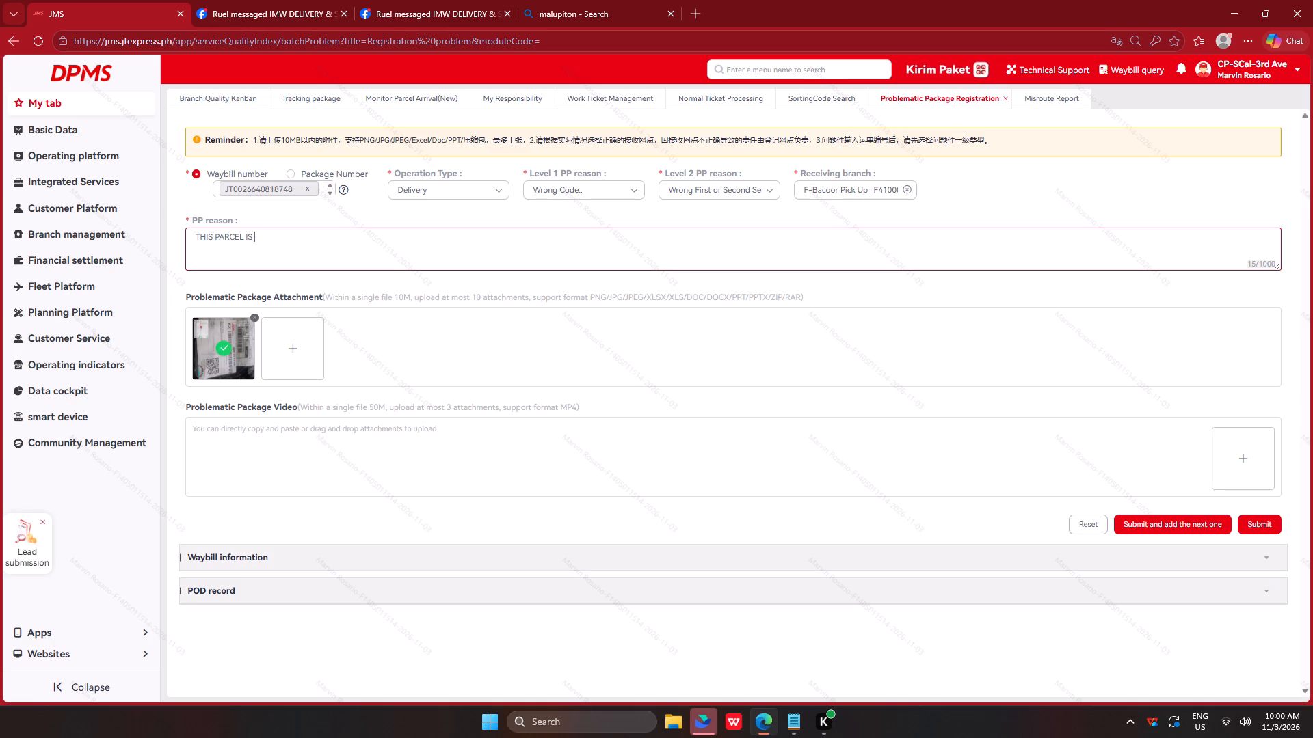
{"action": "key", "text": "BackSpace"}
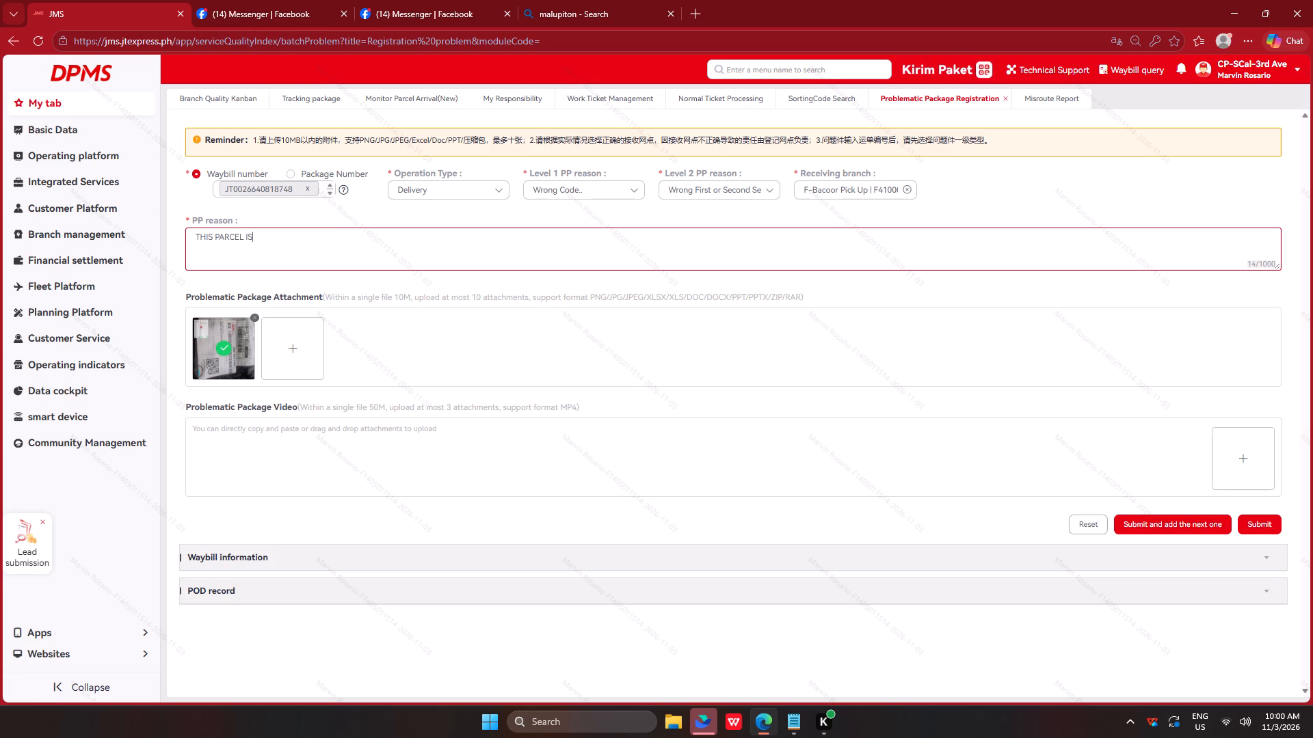
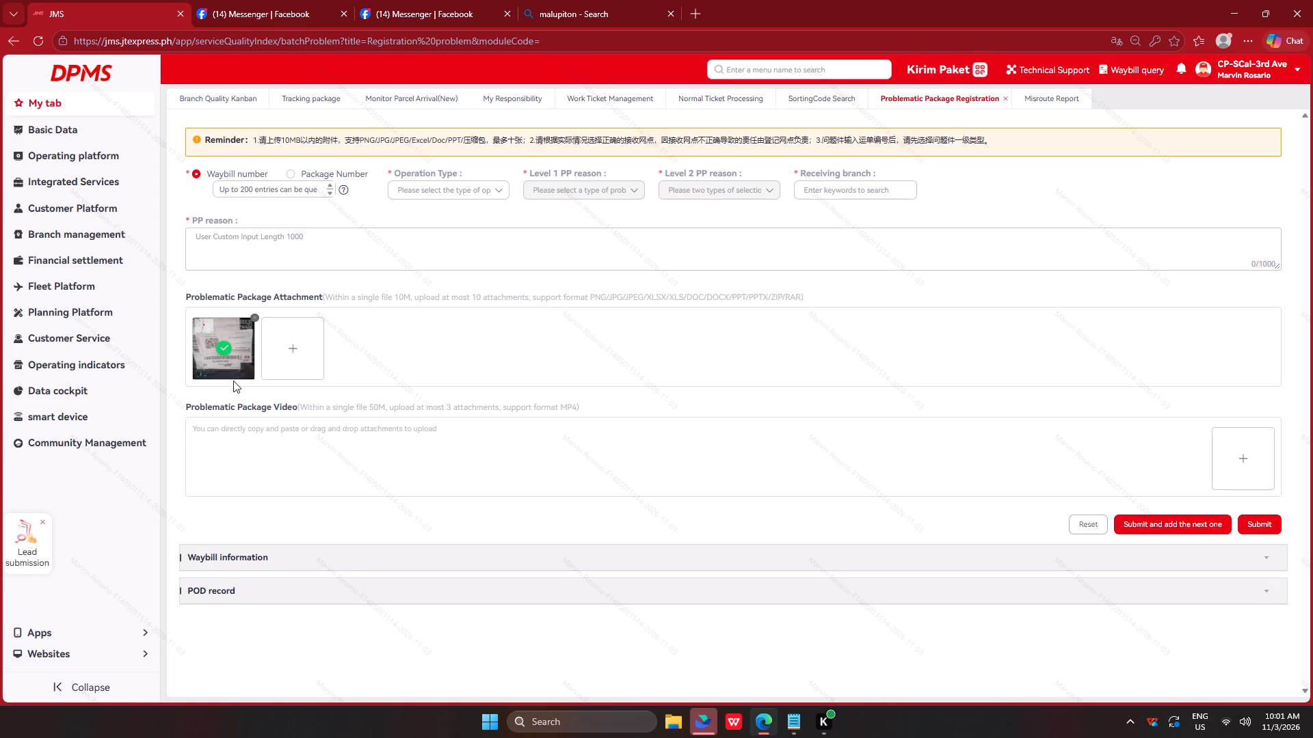
Open the attached label photo, rotate it upright and screen-capture the waybill number printed below the QR code.
{"action": "left_click", "coordinate": [233, 381]}
{"action": "left_click", "coordinate": [222, 372]}
{"action": "left_click", "coordinate": [691, 671]}
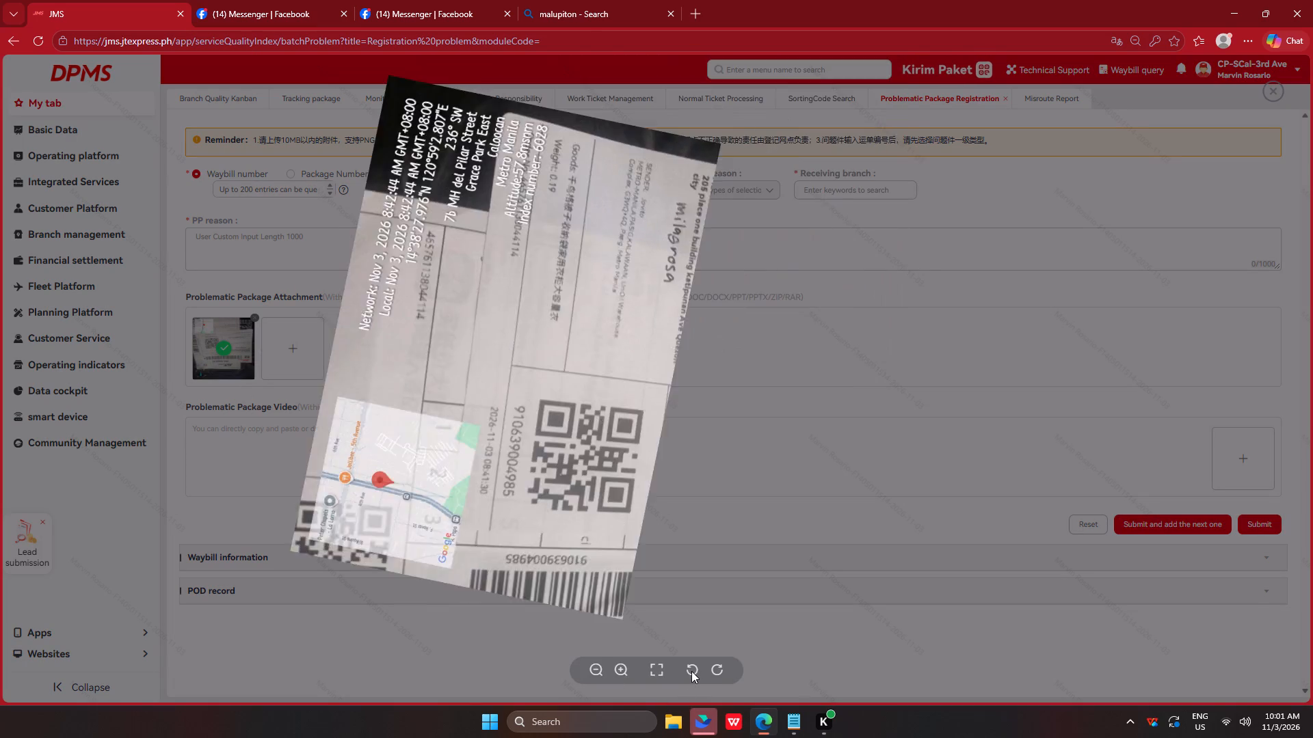
{"action": "left_click", "coordinate": [691, 670]}
{"action": "key", "text": "ctrl+shift+a"}
{"action": "left_click_drag", "start_coordinate": [700, 497], "coordinate": [816, 525]}
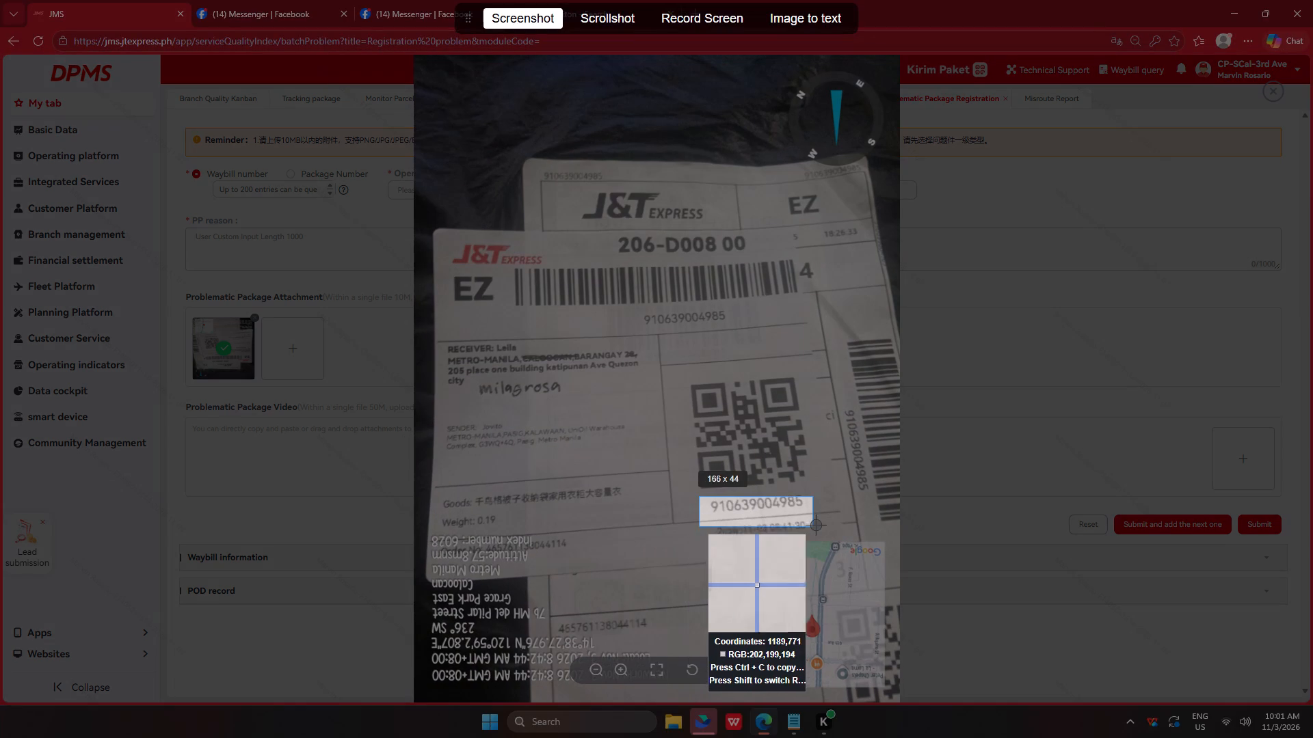
{"action": "left_click_drag", "start_coordinate": [816, 525], "coordinate": [820, 527]}
{"action": "left_click_drag", "start_coordinate": [799, 523], "coordinate": [795, 517]}
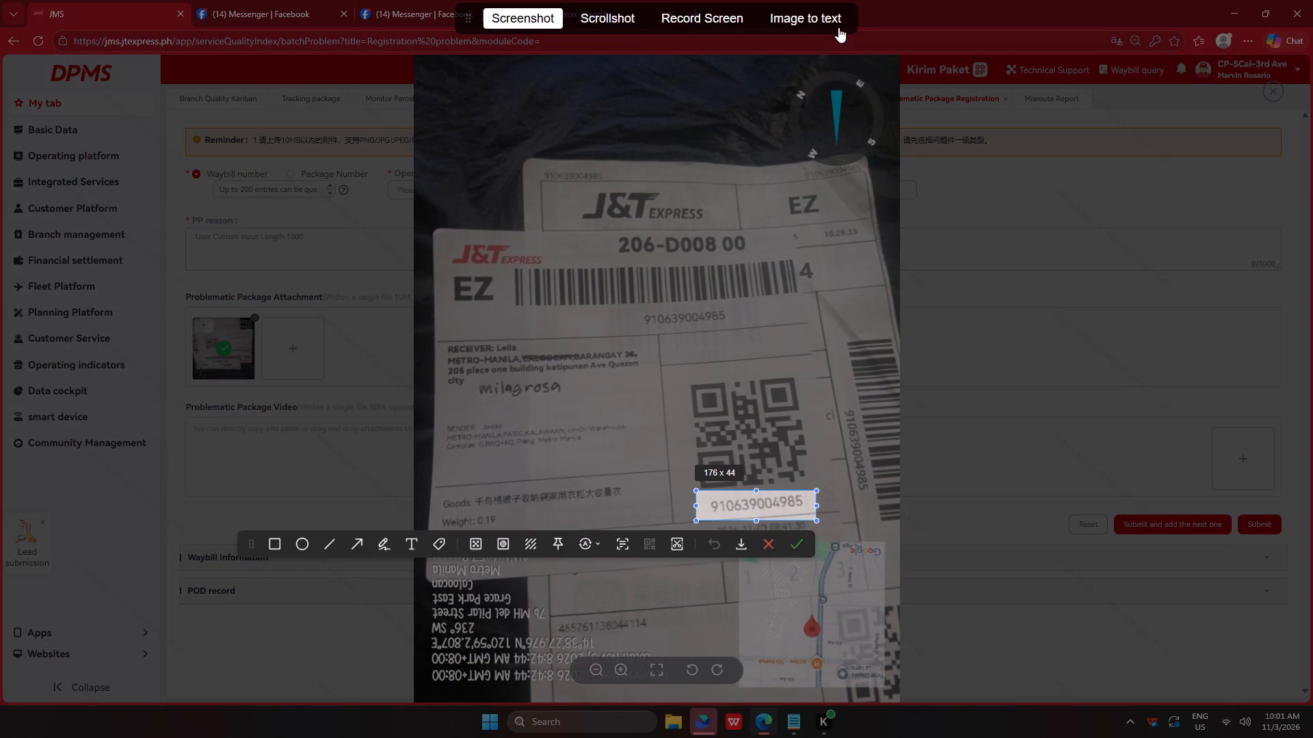
{"action": "left_click", "coordinate": [829, 24]}
{"action": "left_click", "coordinate": [834, 637]}
{"action": "left_click", "coordinate": [1061, 388]}
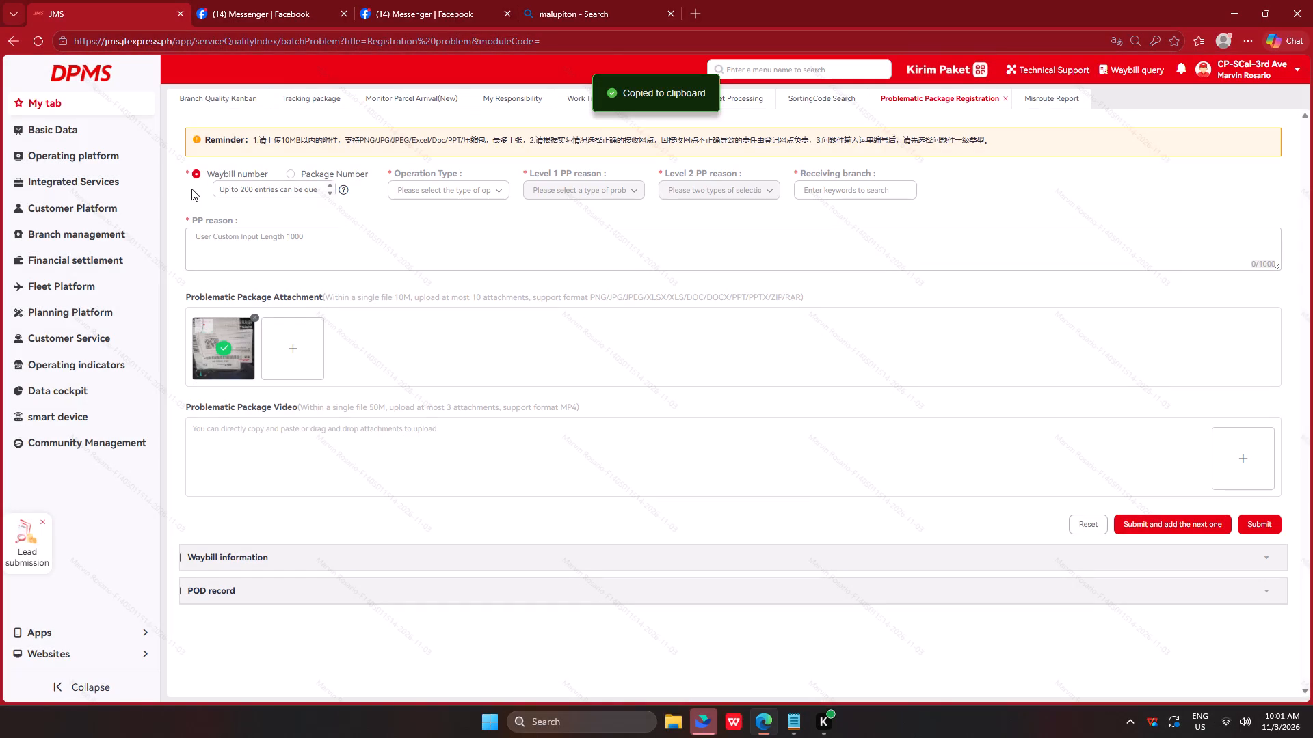
{"action": "left_click", "coordinate": [278, 180]}
{"action": "key", "text": "ctrl+v"}
Set the operation type to Delivery for this waybill.
{"action": "left_click", "coordinate": [478, 189]}
{"action": "left_click", "coordinate": [452, 290]}
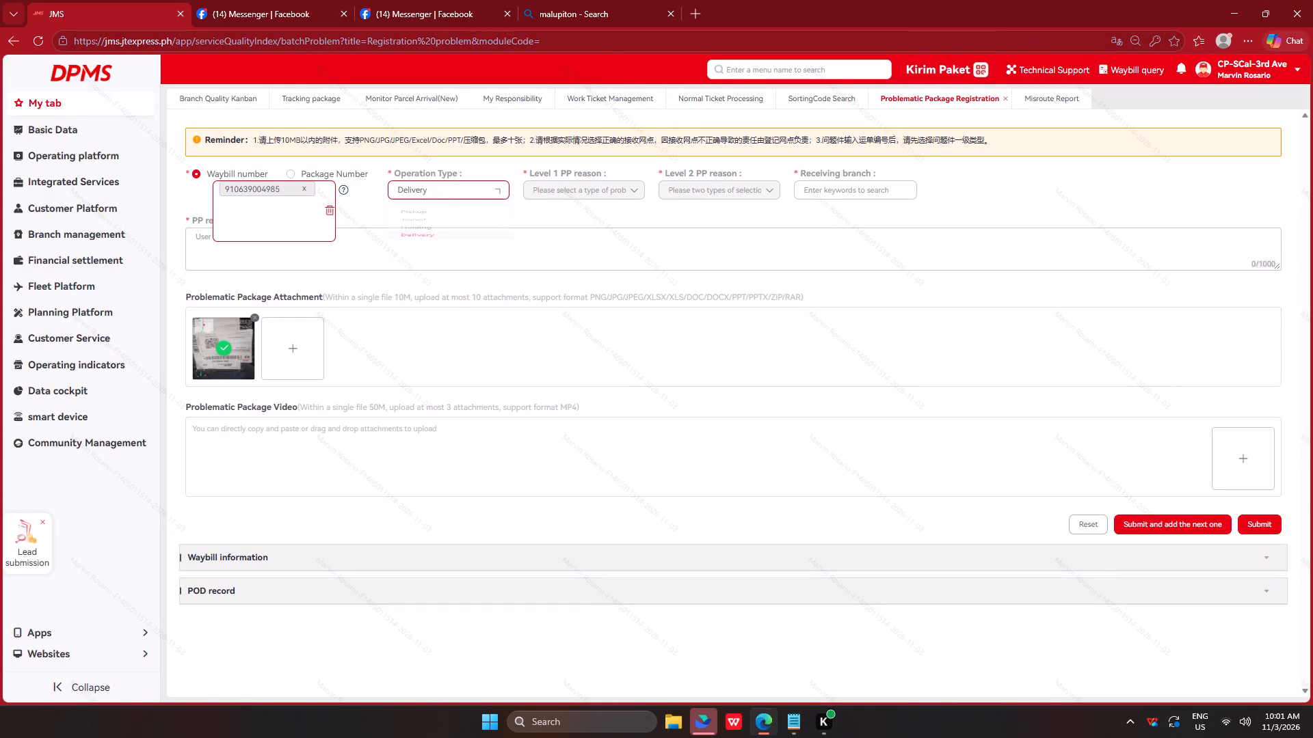
Set the Level 1 PP reason to Wrong Code and the Level 2 PP reason to Wrong First or Second Segment Code.
{"action": "left_click", "coordinate": [565, 188]}
{"action": "key", "text": "w"}
{"action": "key", "text": "r"}
{"action": "left_click", "coordinate": [862, 227]}
{"action": "left_click", "coordinate": [579, 193]}
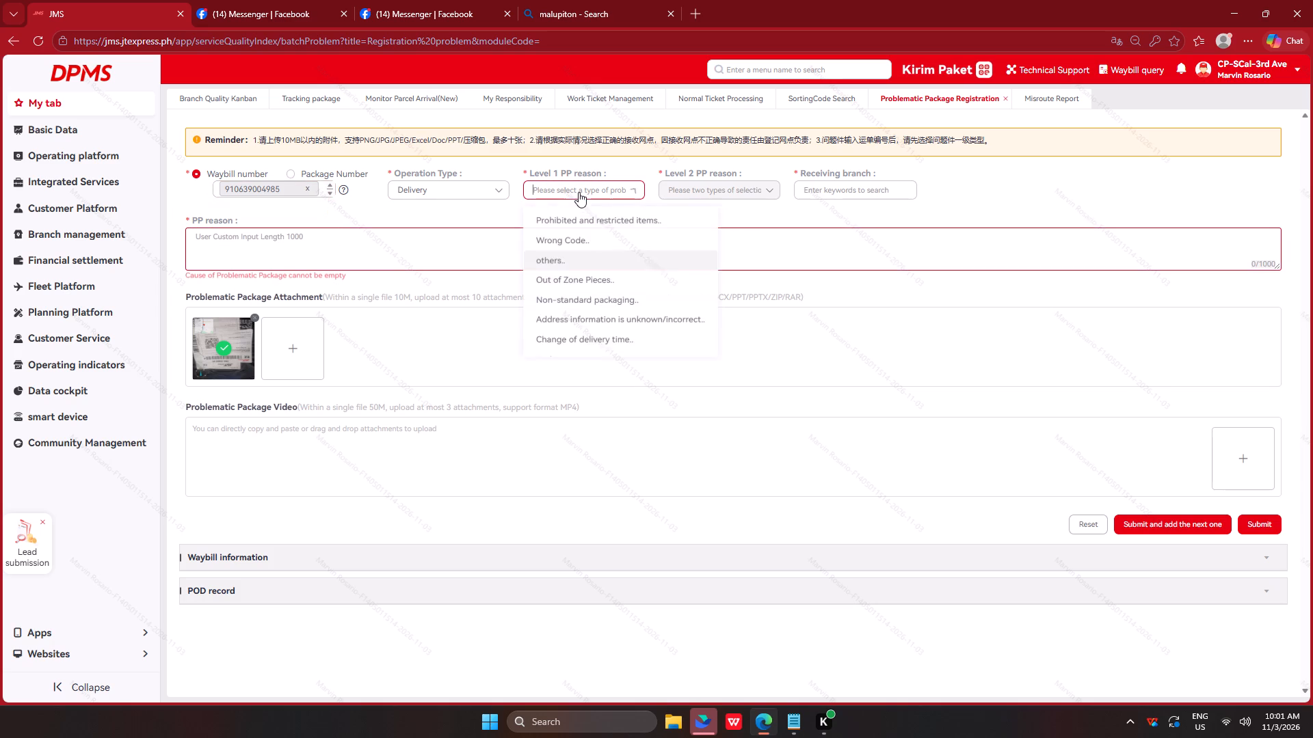
{"action": "key", "text": "w"}
{"action": "key", "text": "r"}
{"action": "left_click", "coordinate": [594, 224]}
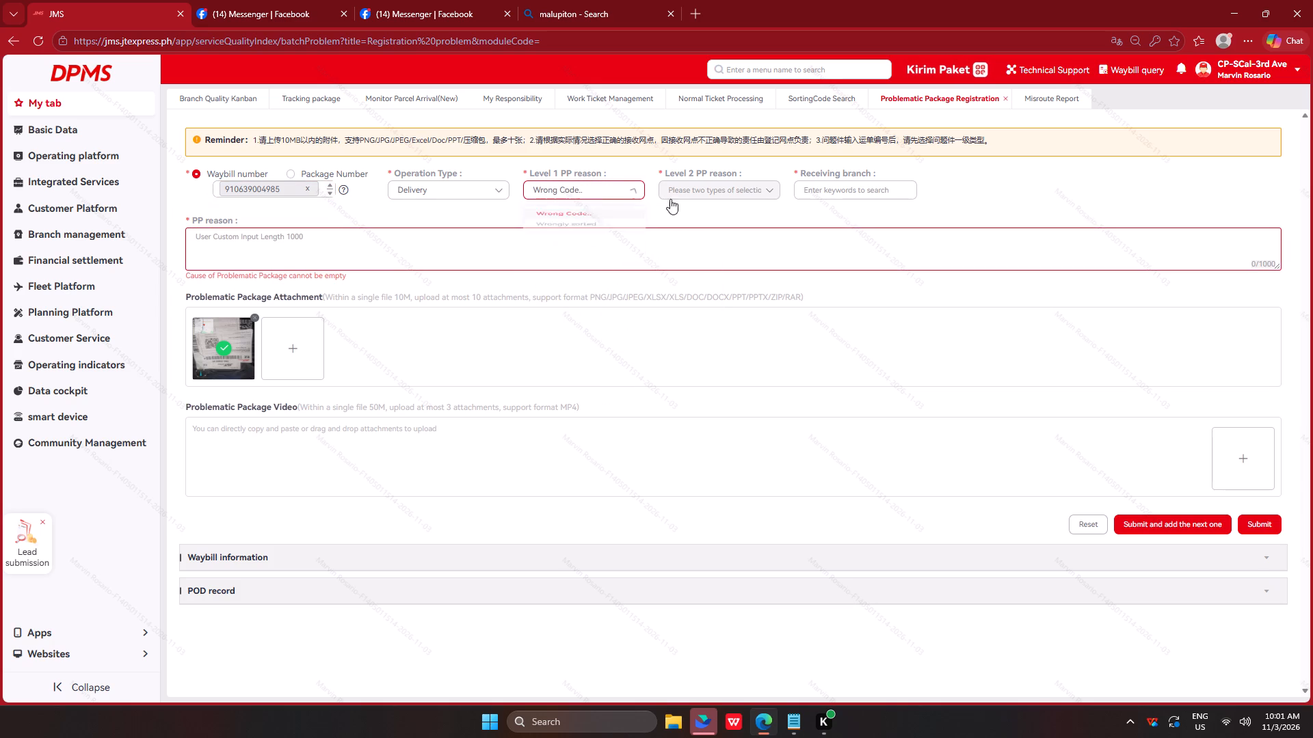
{"action": "left_click", "coordinate": [688, 193]}
{"action": "left_click", "coordinate": [719, 223]}
{"action": "left_click", "coordinate": [521, 247]}
{"action": "key", "text": "ctrl+v"}
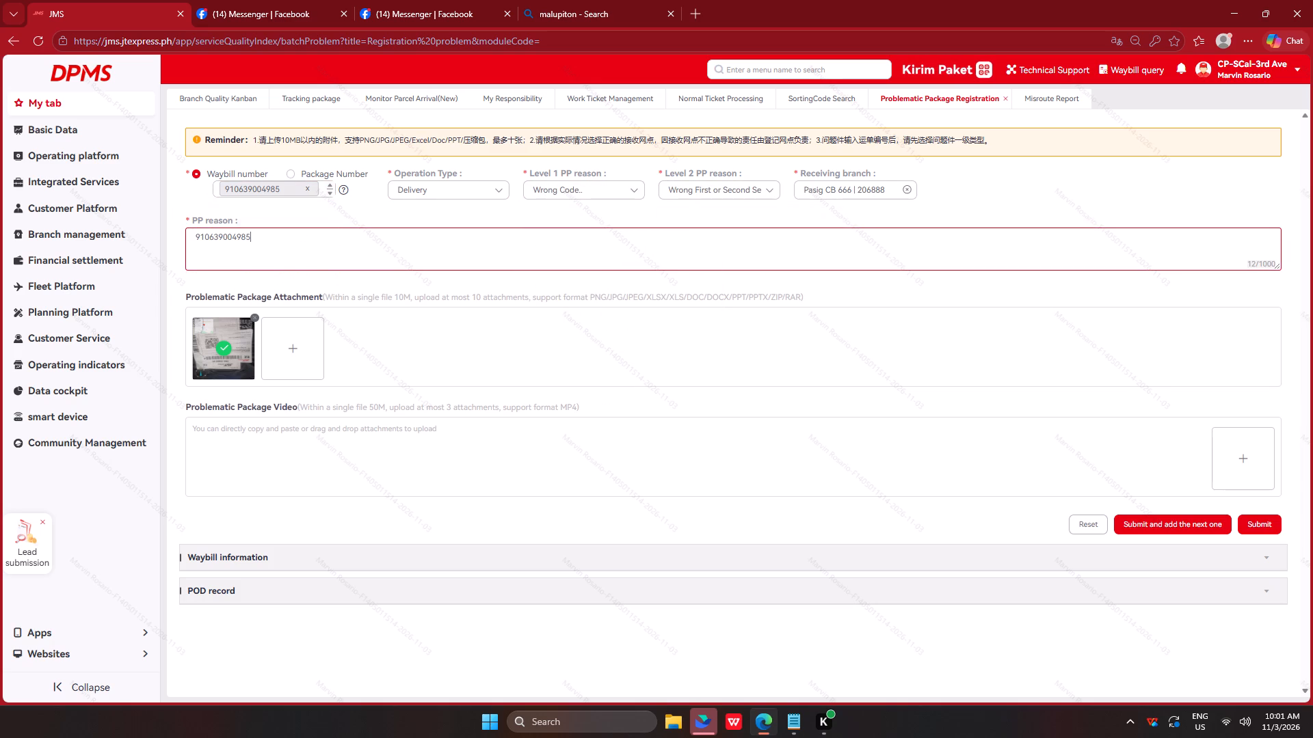
{"action": "left_click_drag", "start_coordinate": [272, 237], "coordinate": [37, 222]}
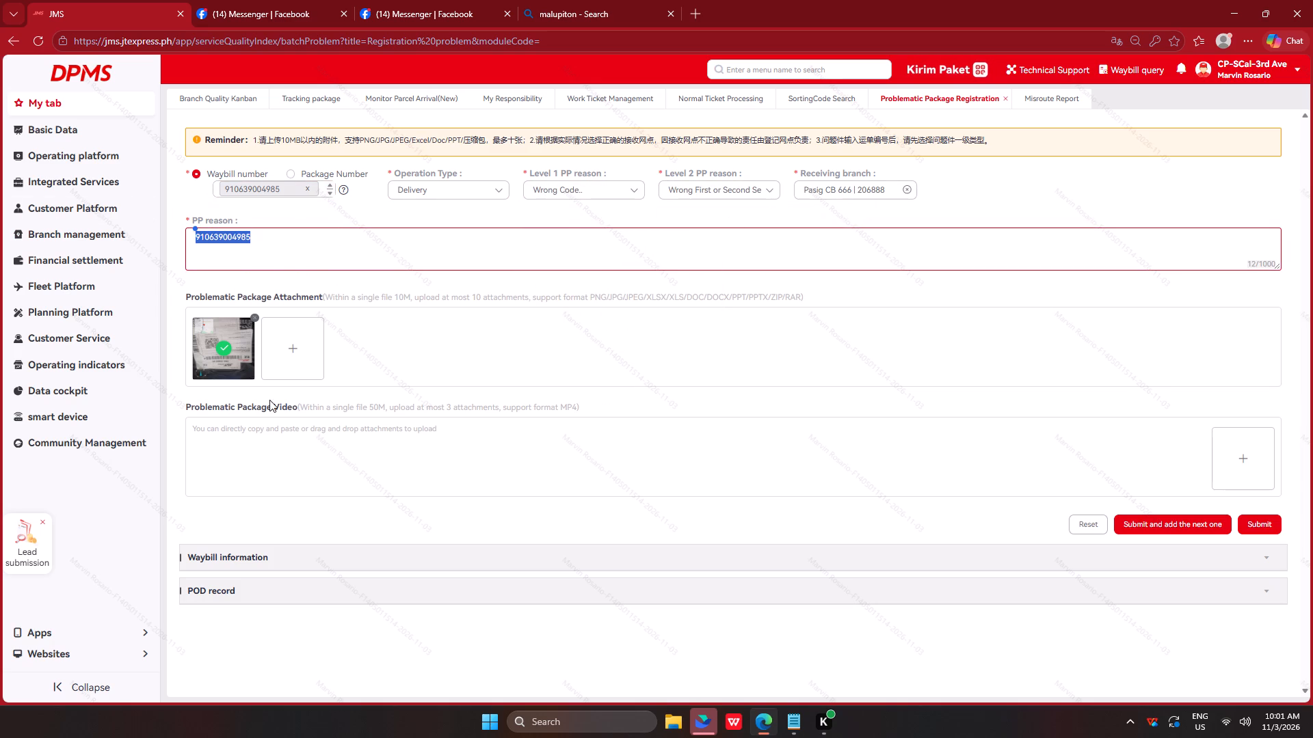
{"action": "left_click", "coordinate": [1044, 97]}
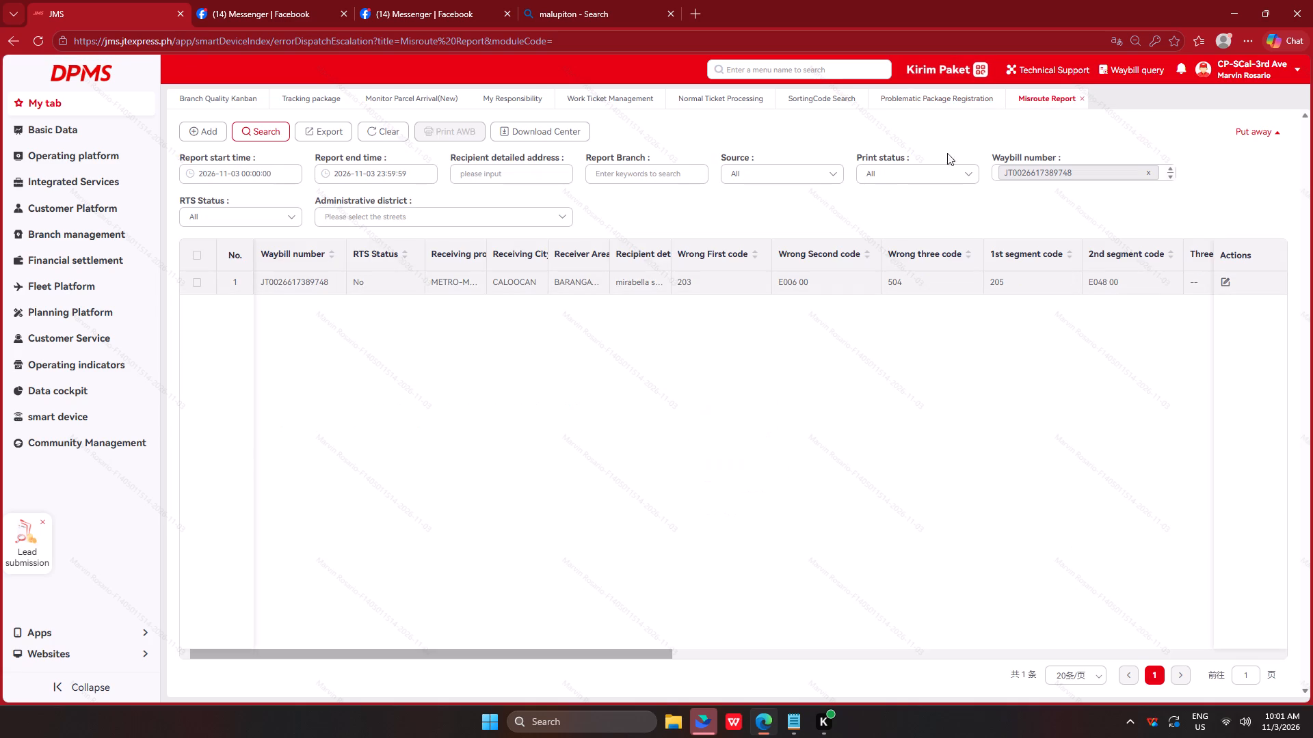
{"action": "double_click", "coordinate": [1149, 171]}
{"action": "key", "text": "ctrl+v"}
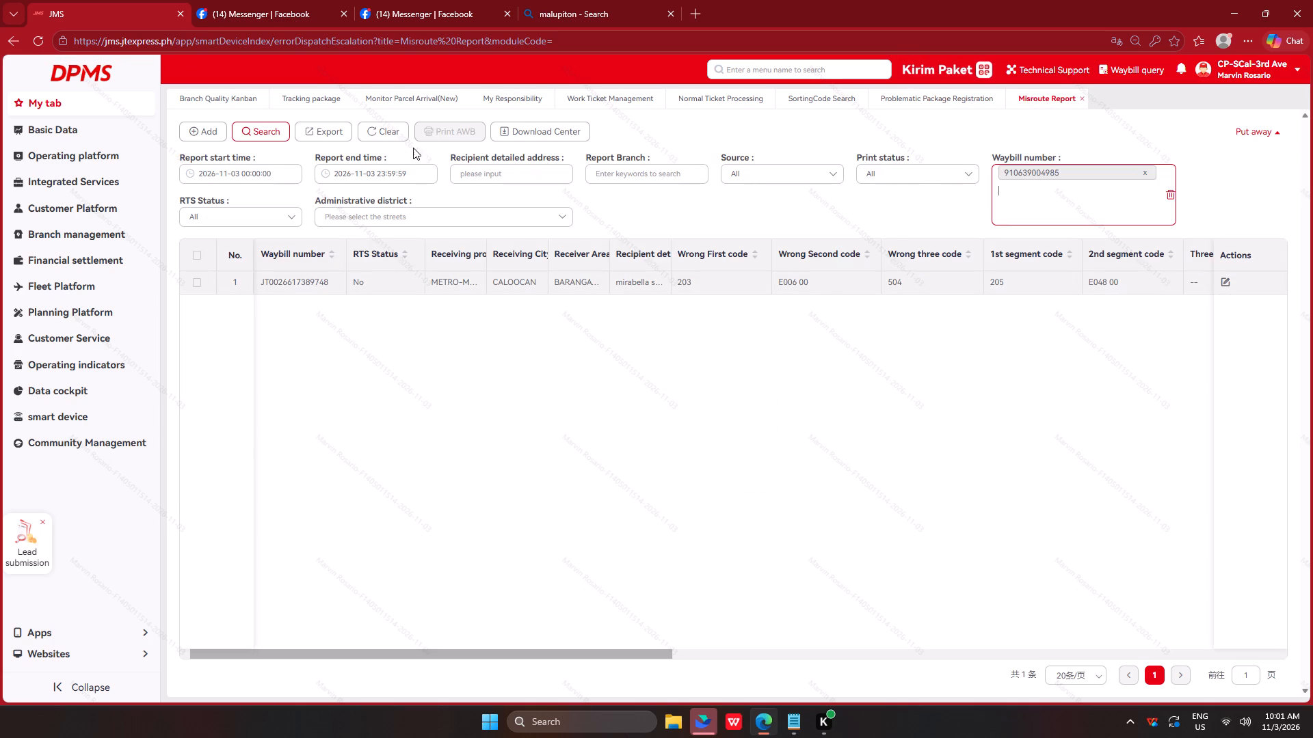
{"action": "left_click", "coordinate": [280, 132]}
{"action": "left_click_drag", "start_coordinate": [425, 653], "coordinate": [712, 650]}
{"action": "triple_click", "coordinate": [817, 284]}
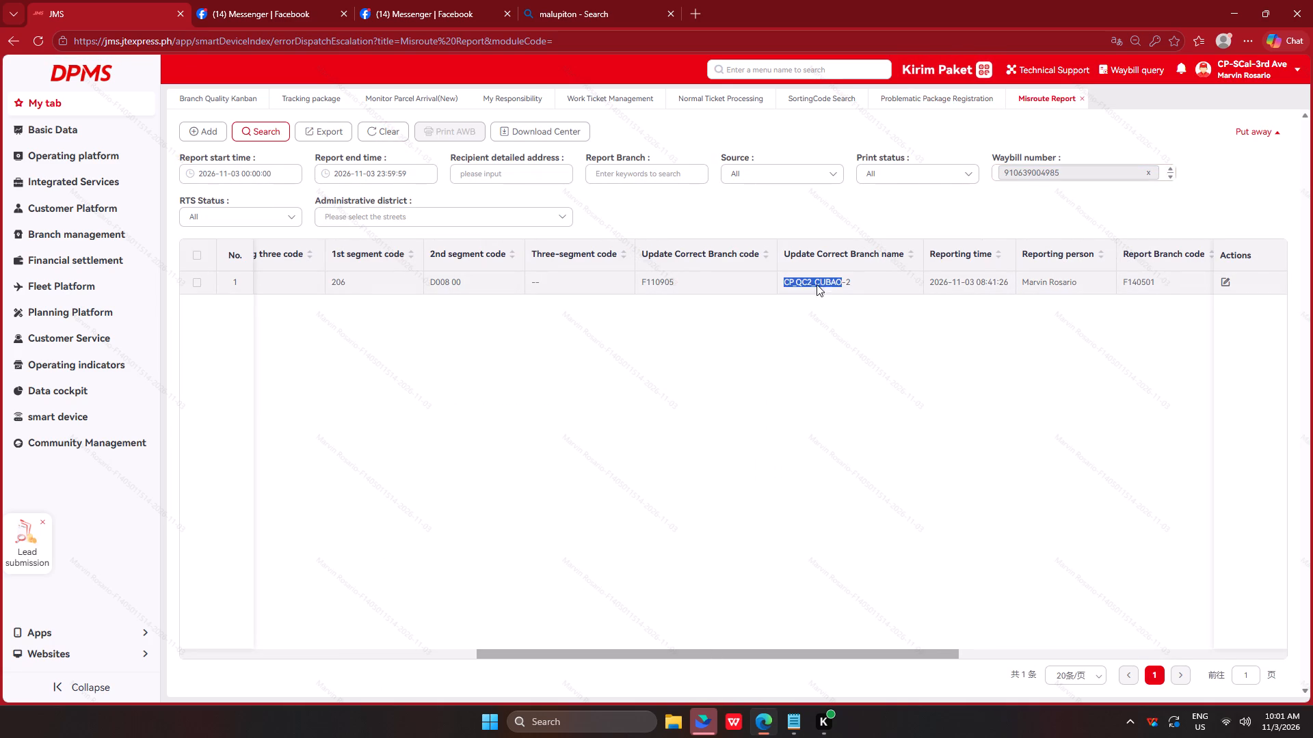
{"action": "key", "text": "ctrl+c"}
{"action": "key", "text": "ctrl+c"}
{"action": "key", "text": "ctrl+c"}
{"action": "key", "text": "ctrl+c"}
{"action": "key", "text": "ctrl+c"}
{"action": "key", "text": "ctrl+c"}
{"action": "key", "text": "ctrl+c"}
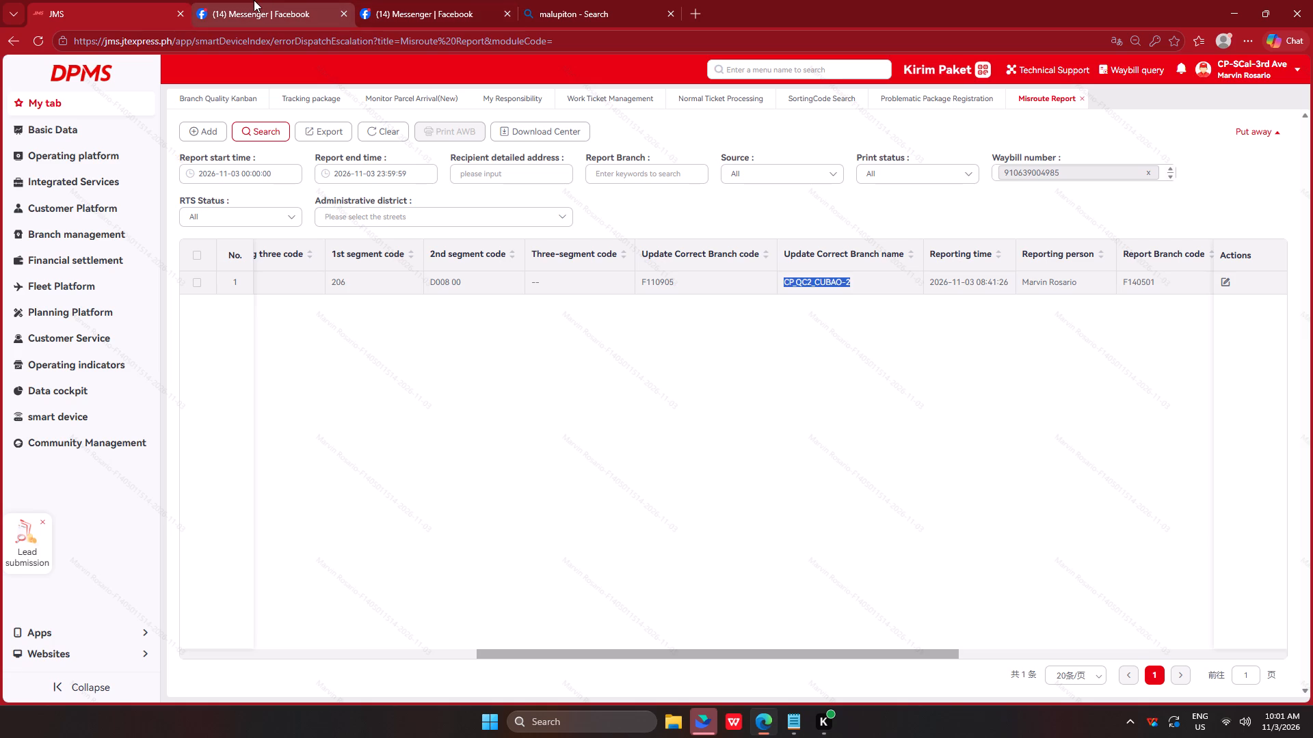
Replace the PP reason text in the problematic package registration with "THIS PARCEL IS FOR CP_QC2_CUBAO-2".
{"action": "left_click", "coordinate": [921, 96]}
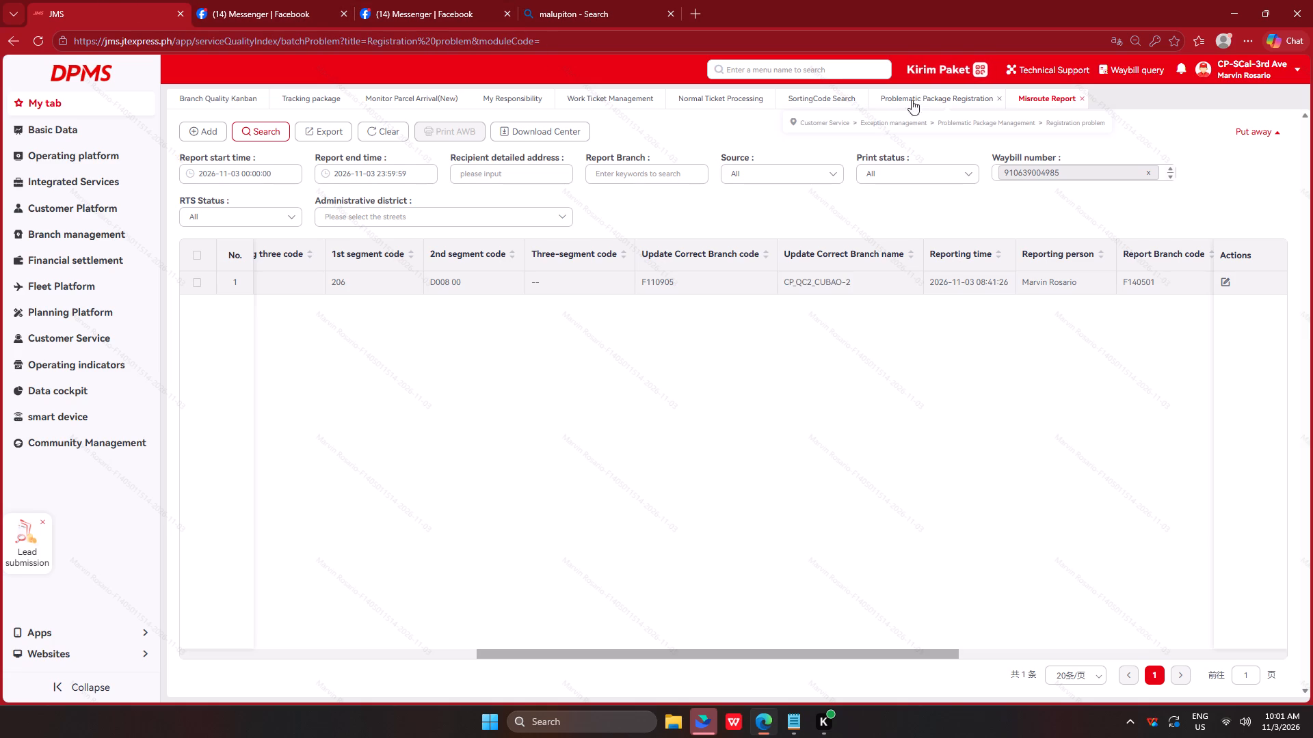
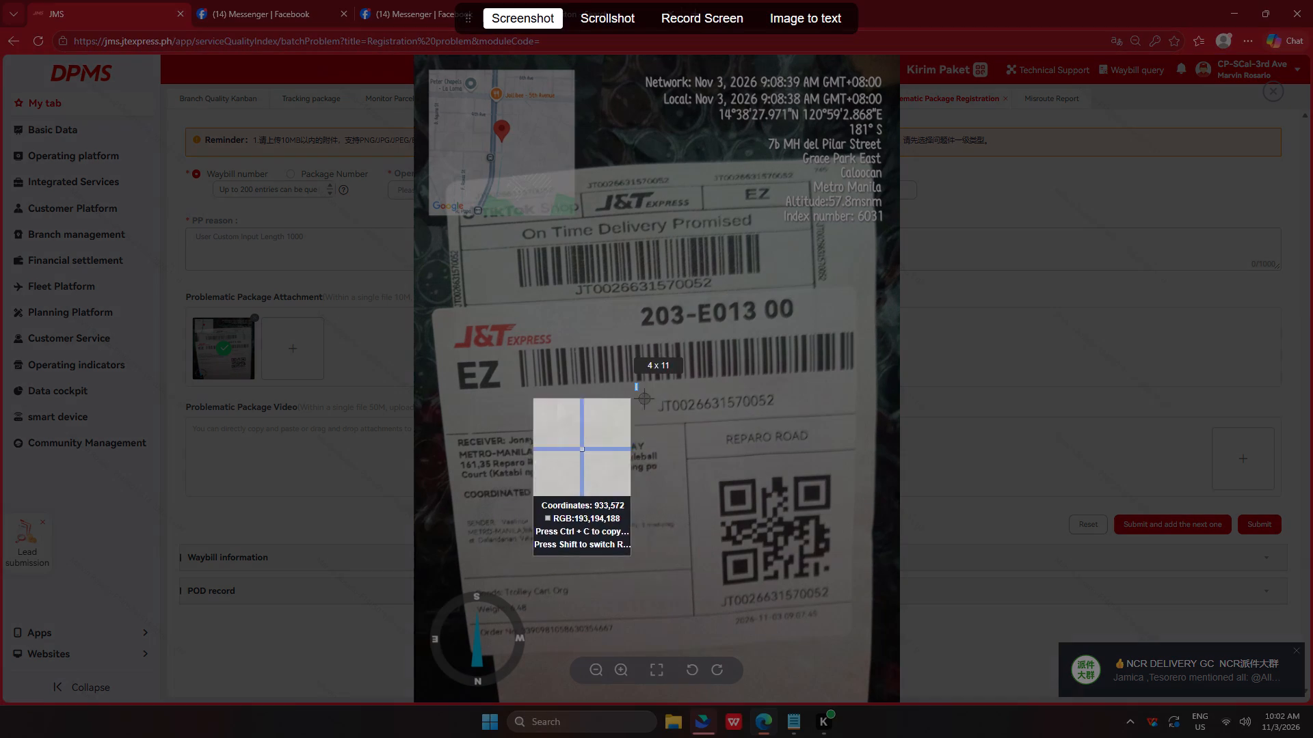
{"action": "left_click_drag", "start_coordinate": [644, 399], "coordinate": [794, 426]}
{"action": "left_click", "coordinate": [811, 17]}
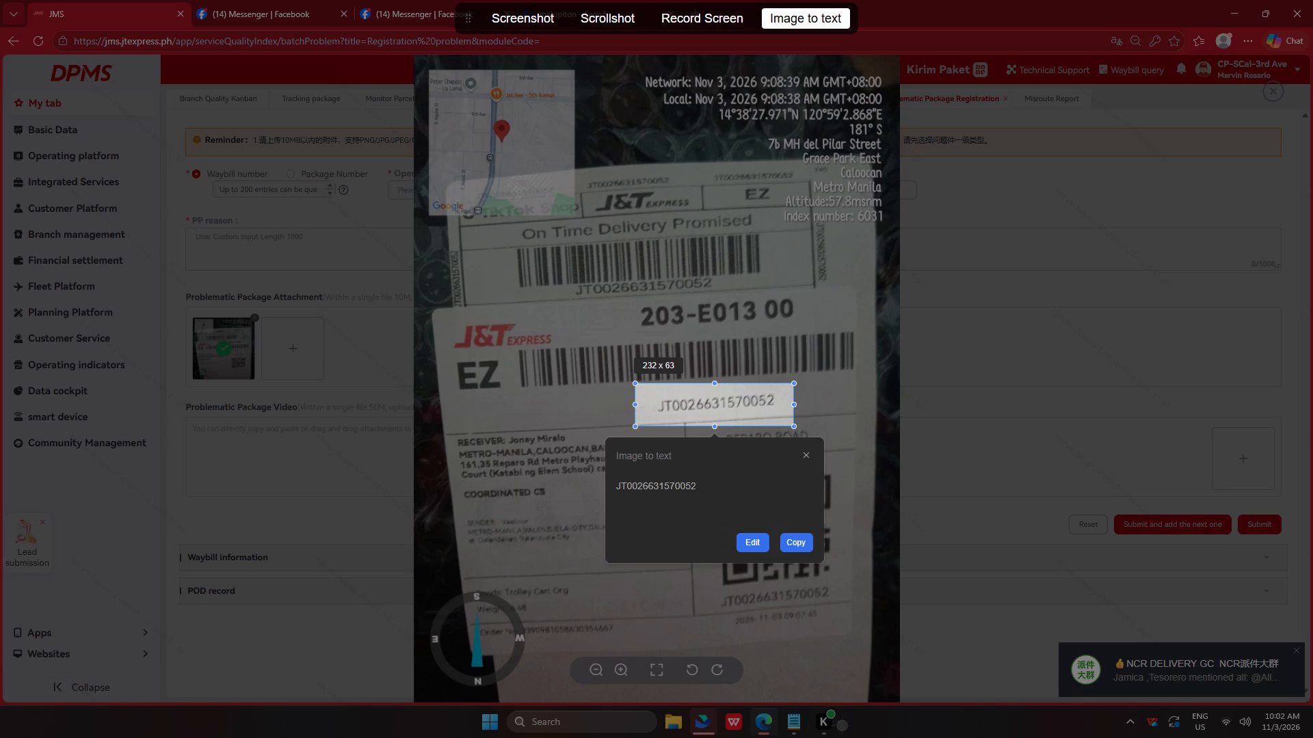
{"action": "left_click", "coordinate": [788, 536]}
{"action": "left_click", "coordinate": [1045, 385]}
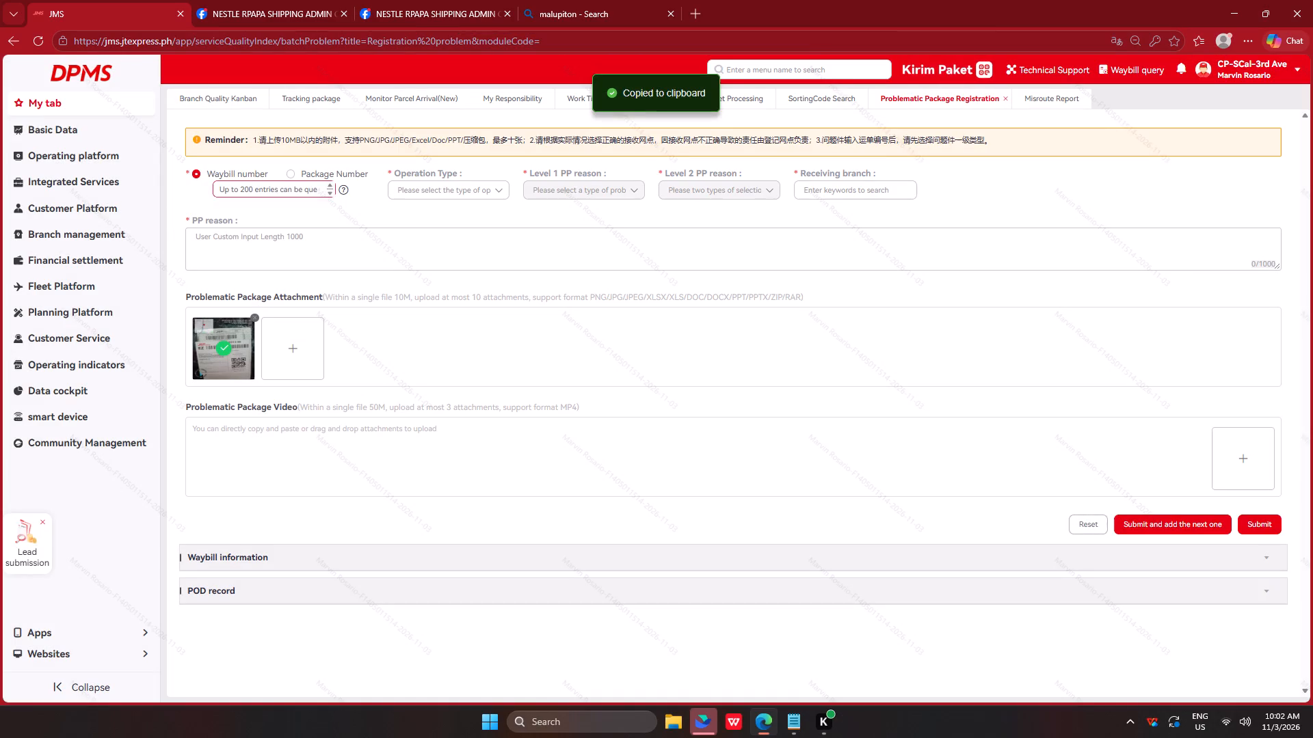
{"action": "left_click", "coordinate": [253, 187]}
{"action": "key", "text": "ctrl+v"}
Set the operation type to Delivery for this waybill.
{"action": "left_click", "coordinate": [506, 191]}
{"action": "left_click", "coordinate": [425, 284]}
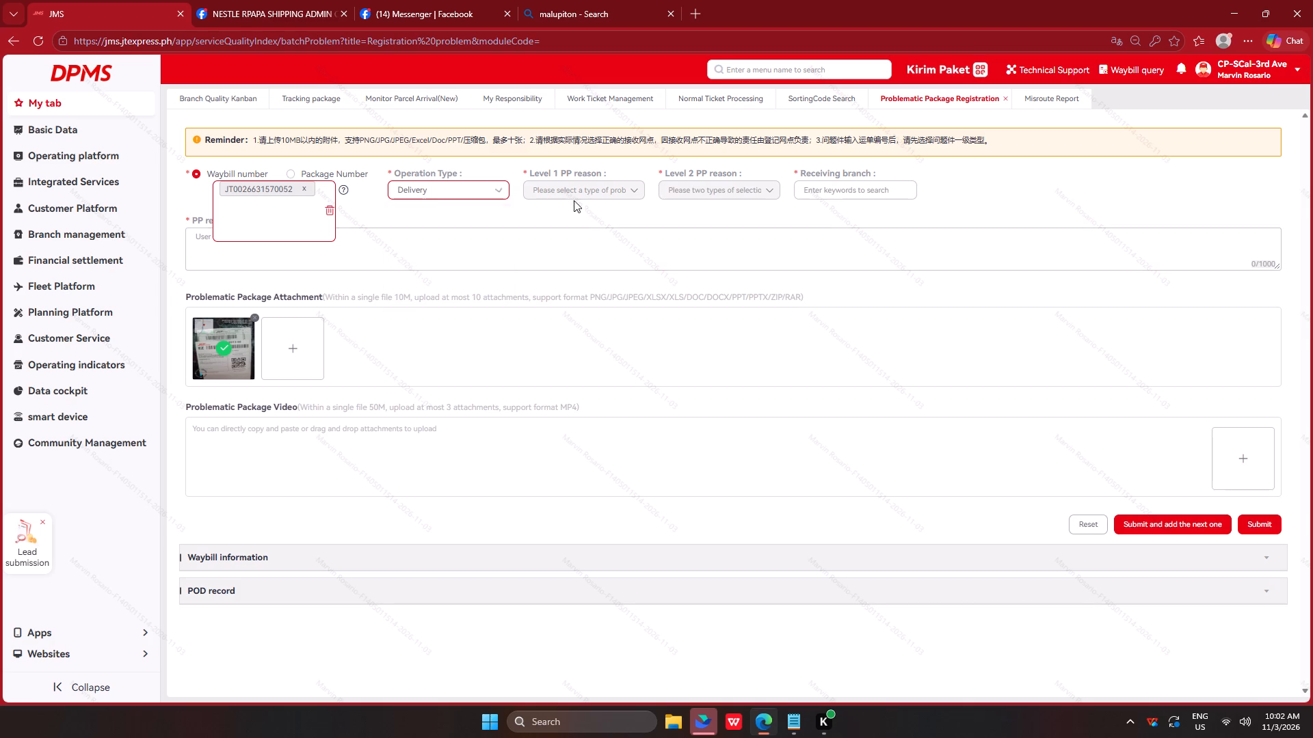
Set the Level 1 PP reason to Wrong Code.
{"action": "left_click", "coordinate": [581, 195]}
{"action": "left_click", "coordinate": [782, 217]}
{"action": "left_click", "coordinate": [596, 187]}
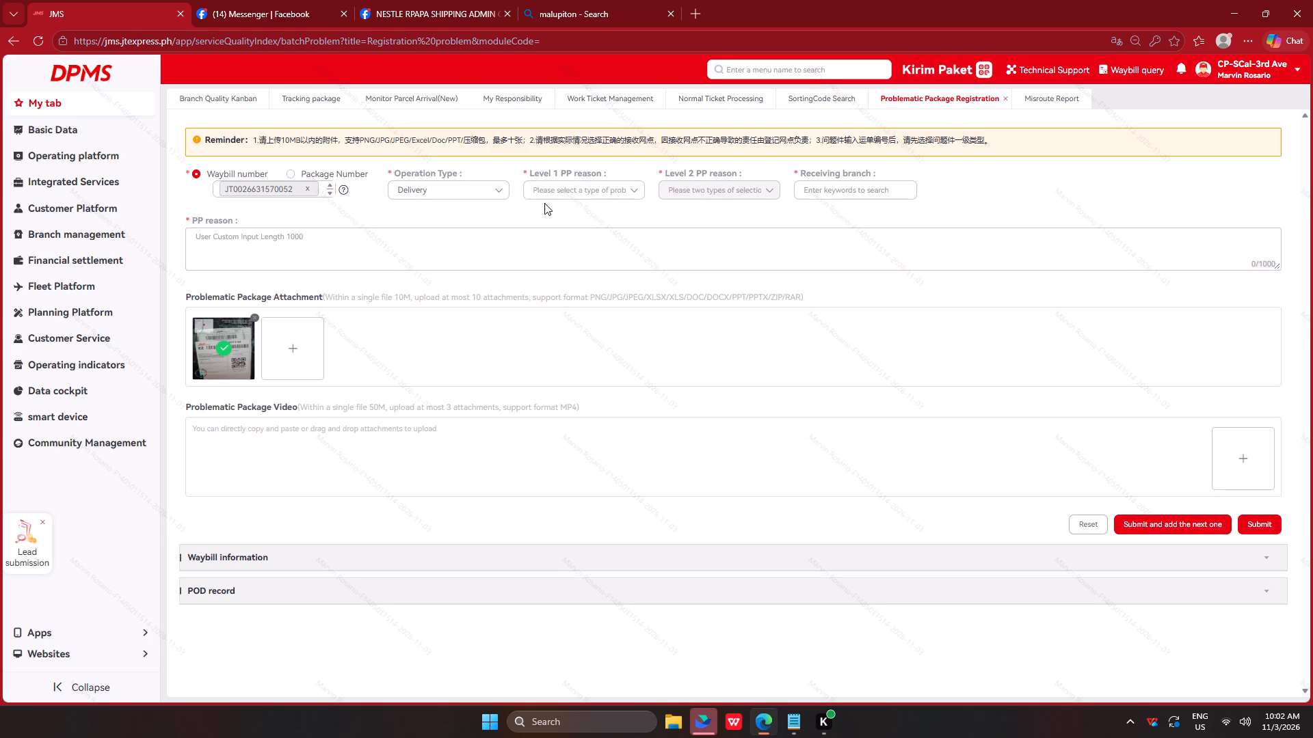
{"action": "left_click", "coordinate": [581, 184]}
{"action": "key", "text": "w"}
{"action": "key", "text": "r"}
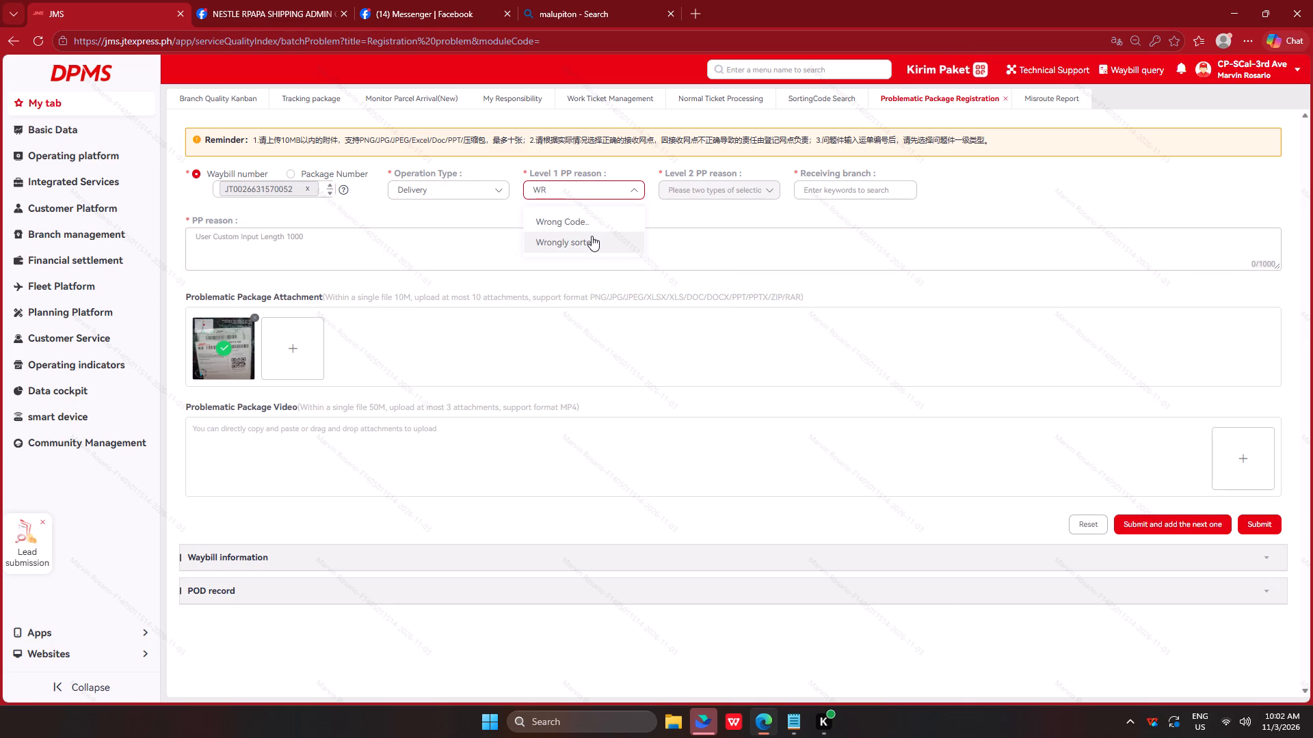
{"action": "left_click", "coordinate": [587, 216]}
Set the Level 2 PP reason to Wrong First or Second Segment Code, checking the attached label photo along the way.
{"action": "left_click", "coordinate": [734, 184]}
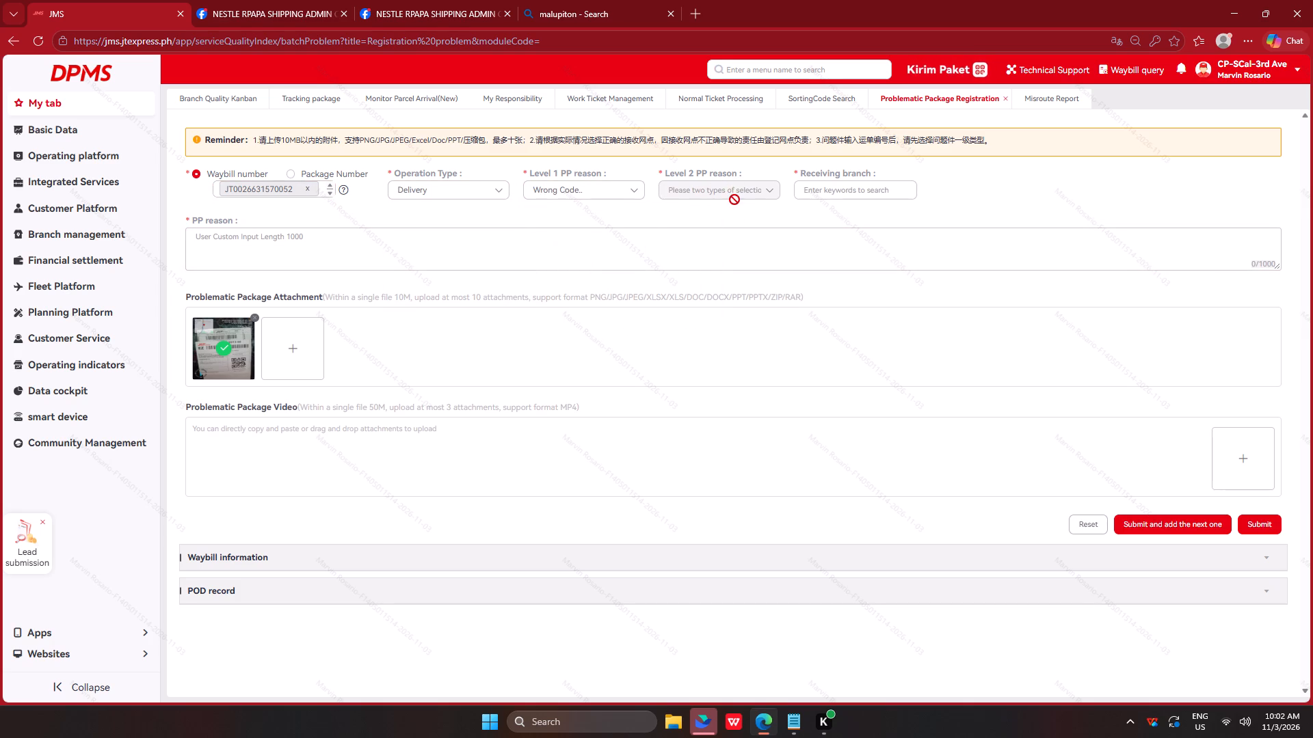
{"action": "left_click", "coordinate": [223, 368]}
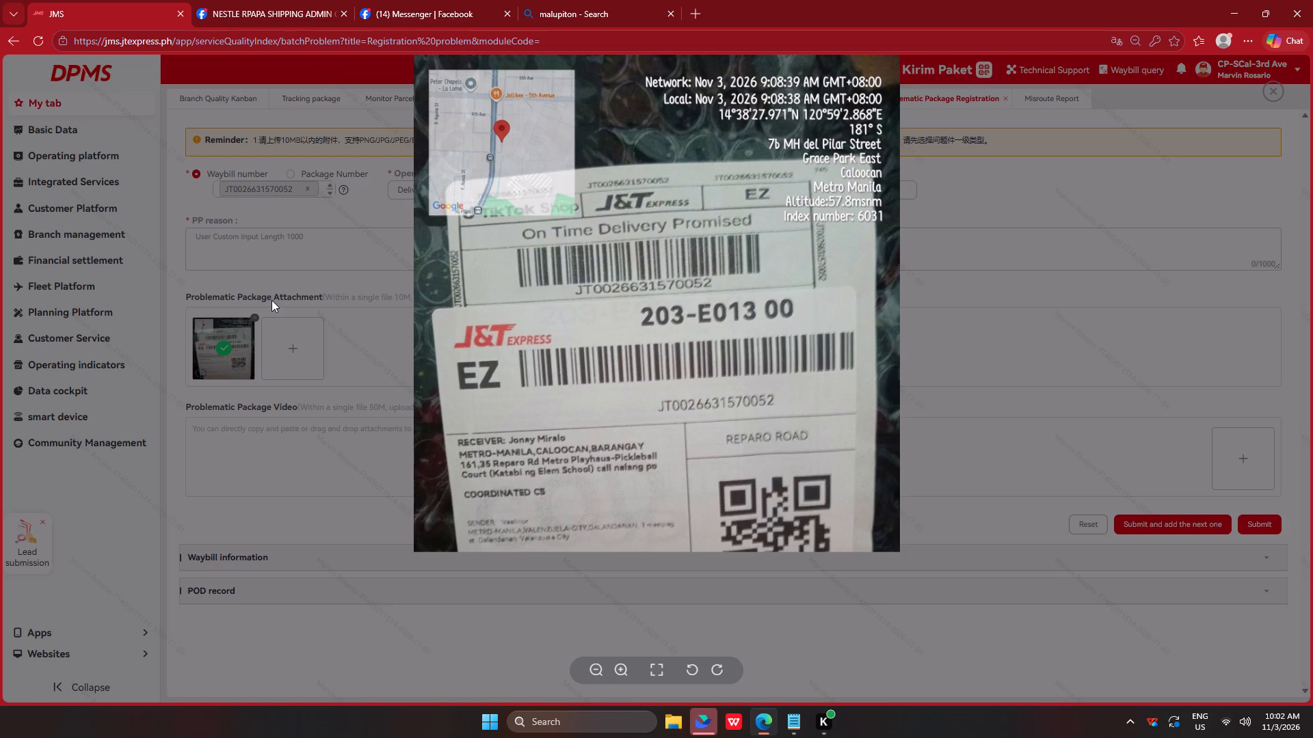
{"action": "left_click", "coordinate": [271, 300]}
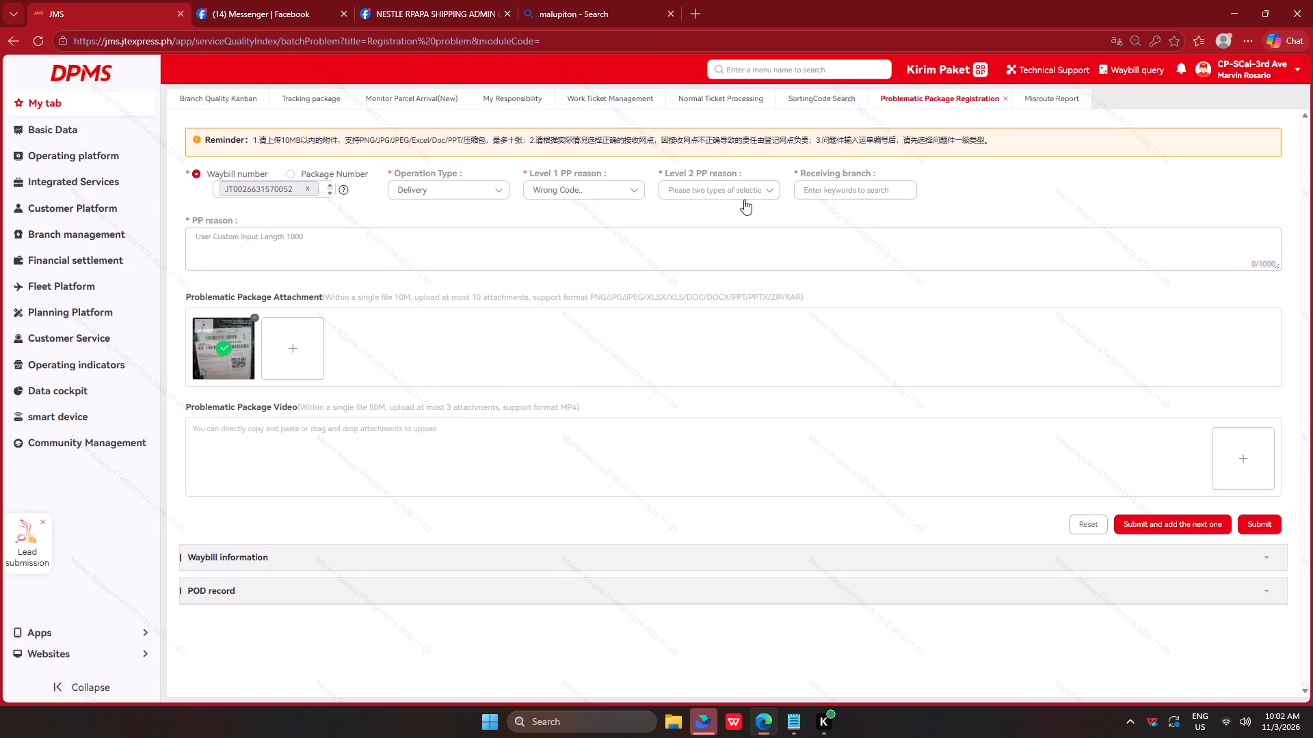
{"action": "left_click", "coordinate": [750, 191]}
{"action": "key", "text": "w"}
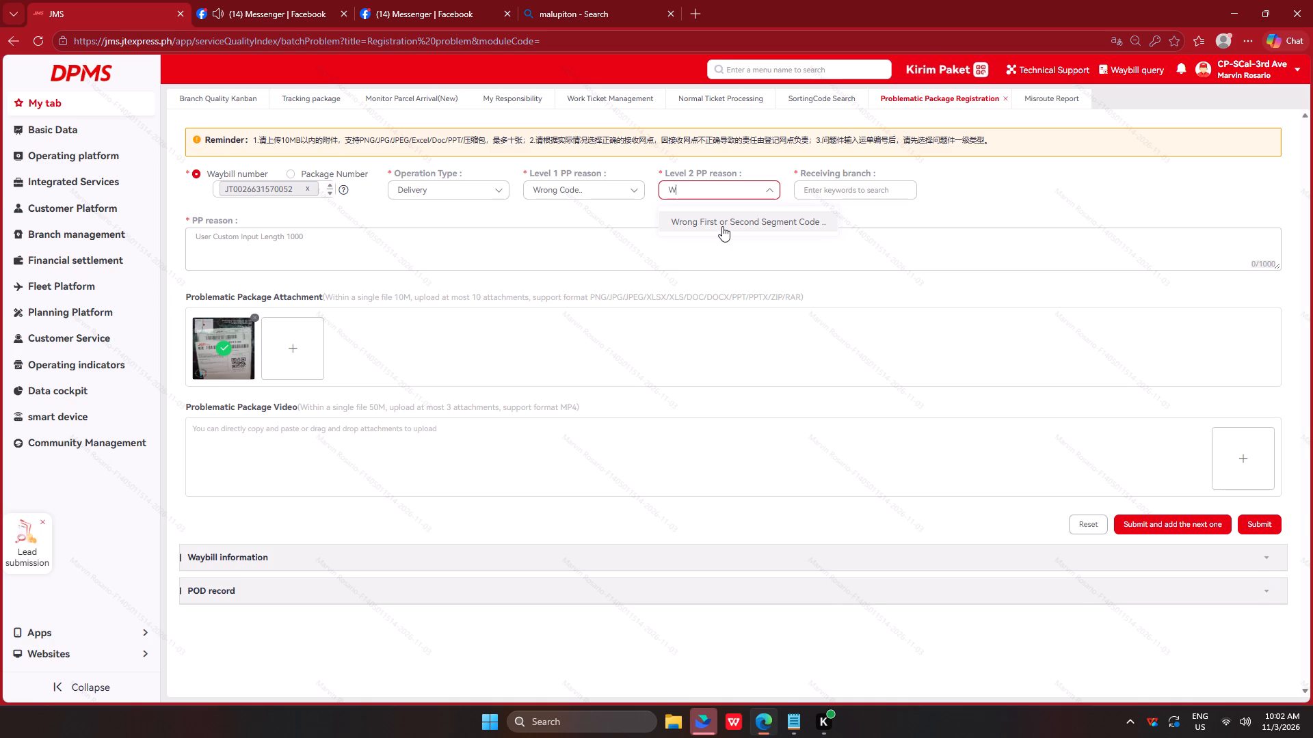
{"action": "key", "text": "r"}
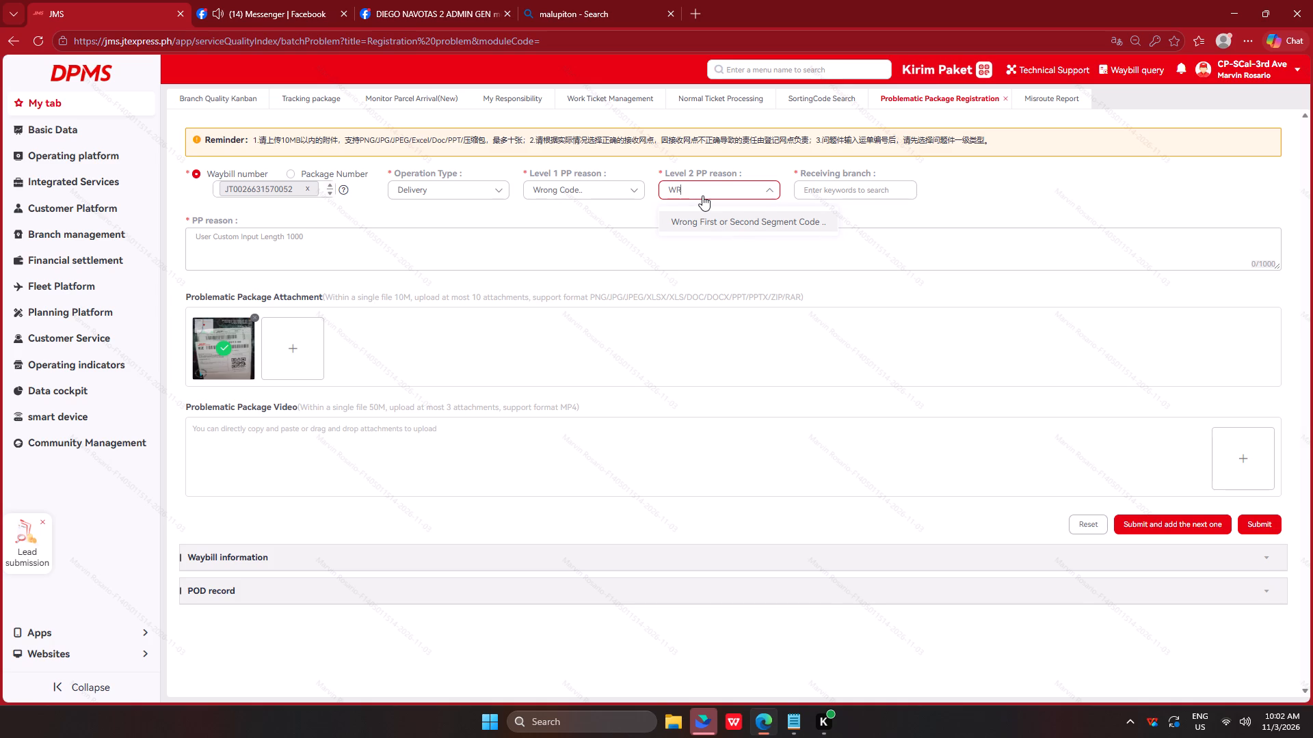
{"action": "type", "text": "ONG"}
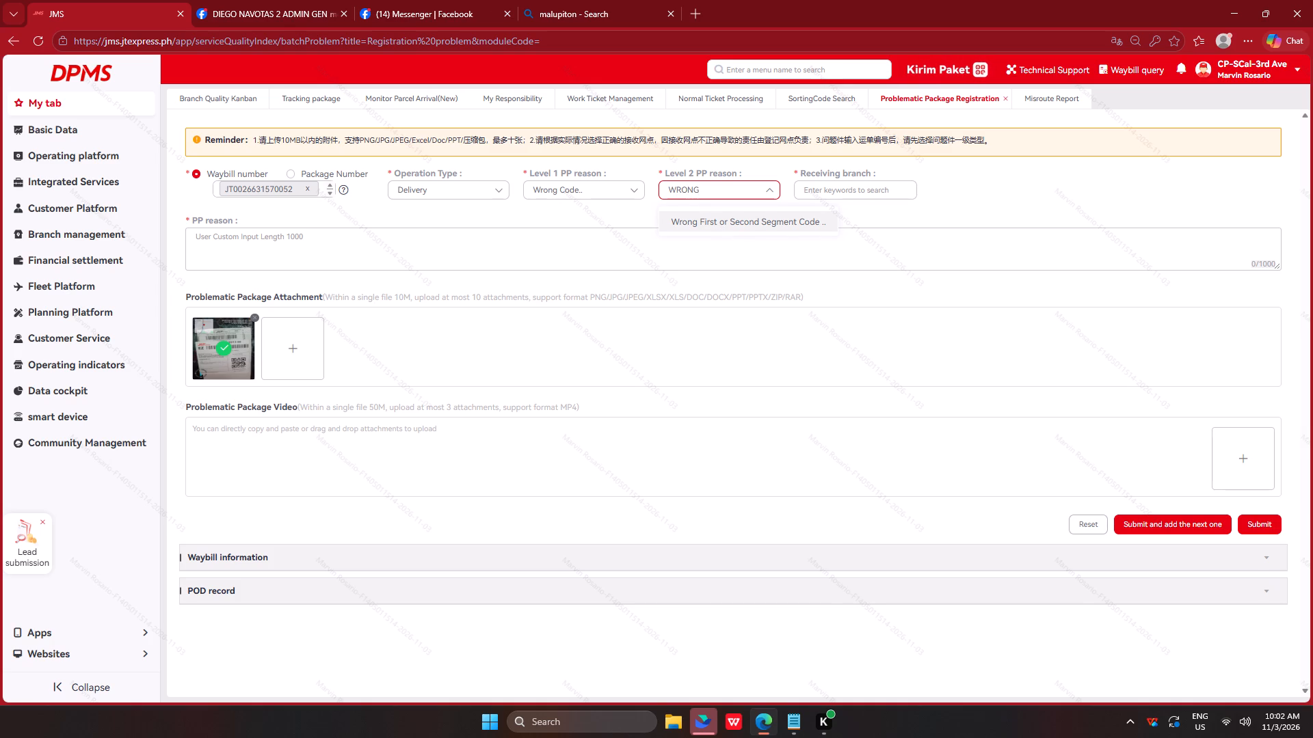
{"action": "left_click", "coordinate": [919, 210]}
{"action": "left_click", "coordinate": [760, 190]}
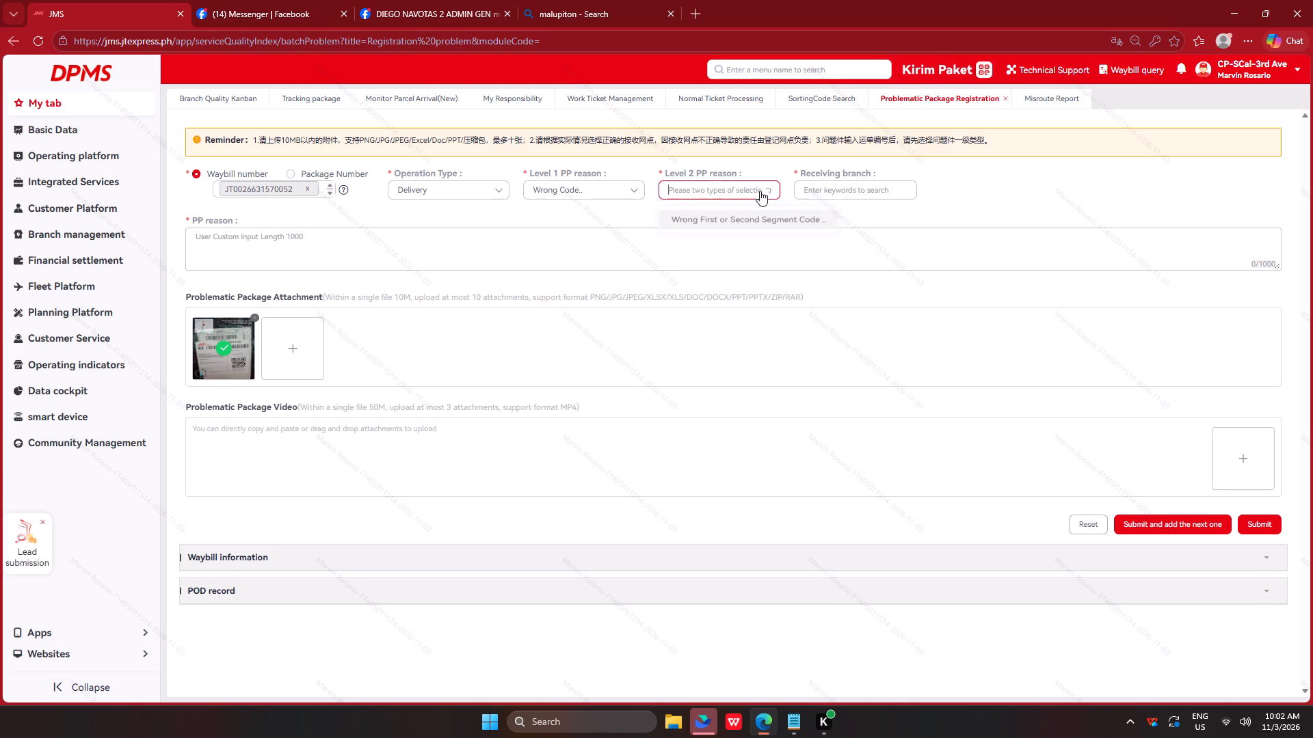
{"action": "left_click", "coordinate": [734, 223]}
{"action": "left_click", "coordinate": [581, 249]}
{"action": "type", "text": "THIS PARCEL IS FOR"}
{"action": "key", "text": "space"}
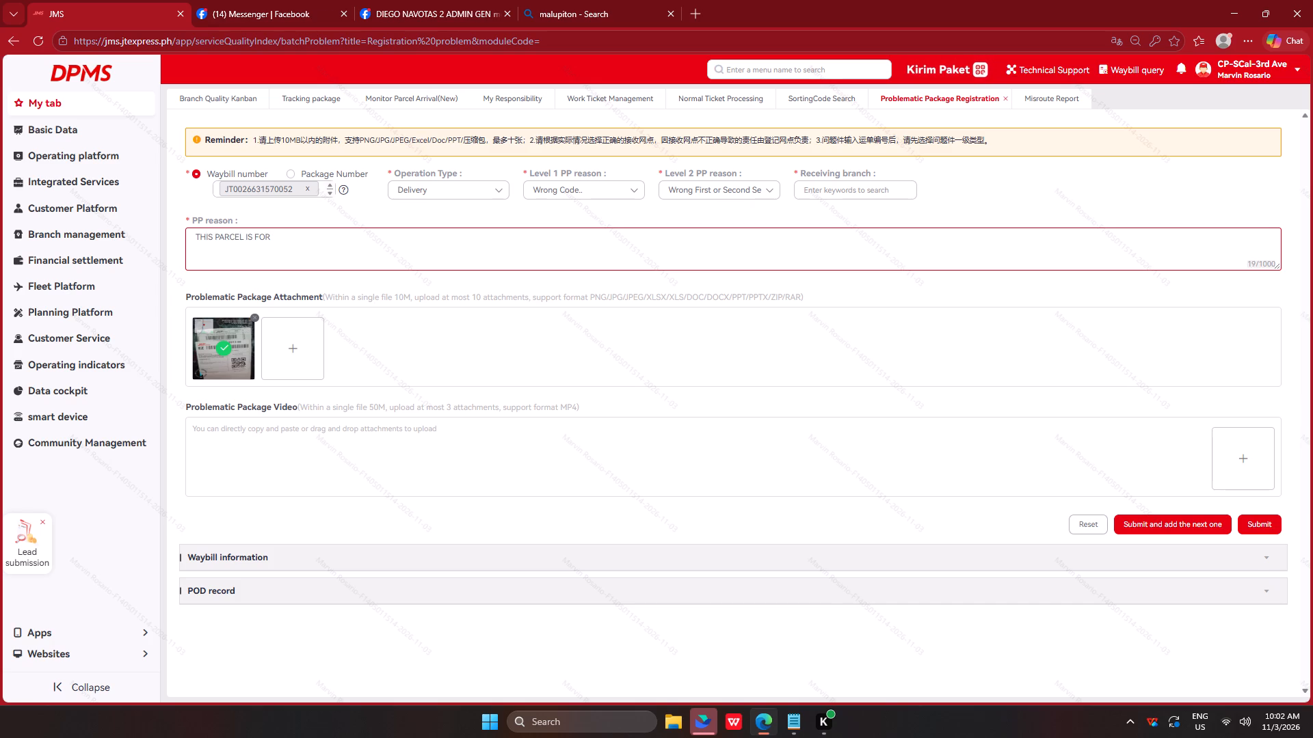
{"action": "left_click", "coordinate": [220, 372]}
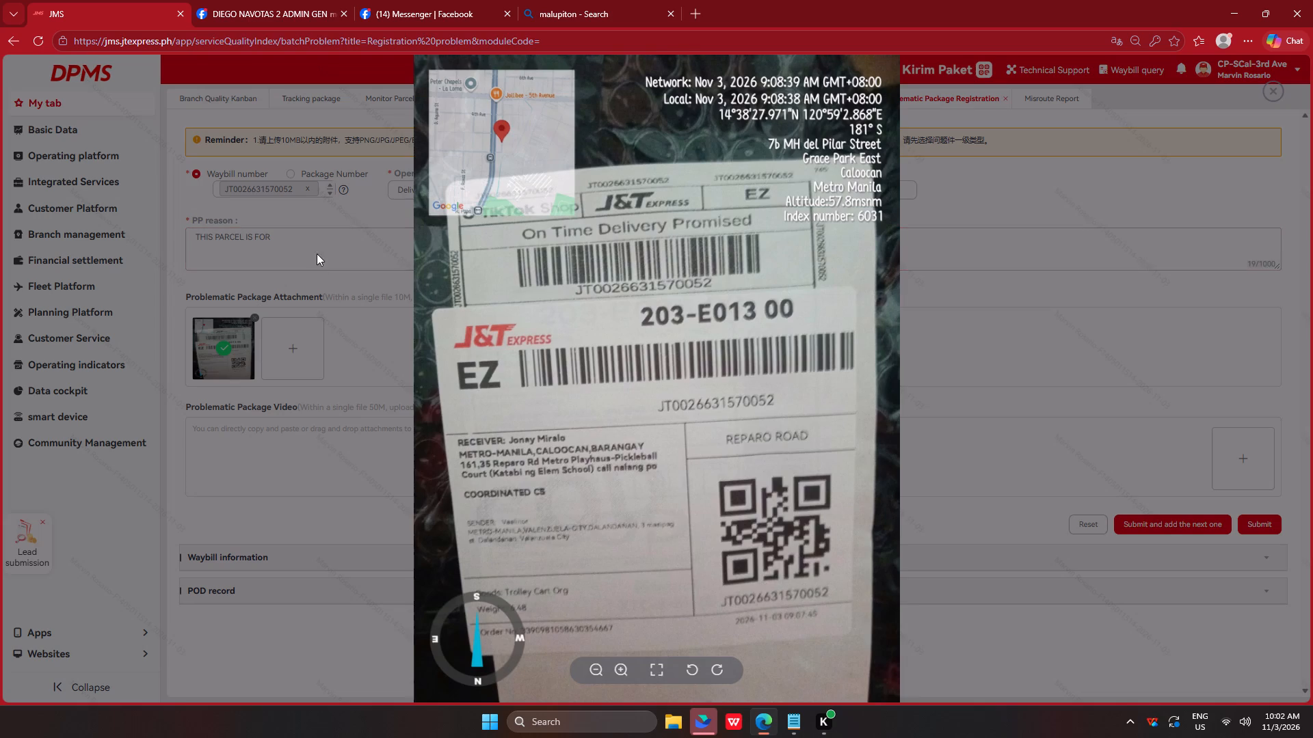
{"action": "left_click", "coordinate": [319, 238]}
{"action": "left_click", "coordinate": [320, 234]}
{"action": "key", "text": "f"}
{"action": "key", "text": "BackSpace"}
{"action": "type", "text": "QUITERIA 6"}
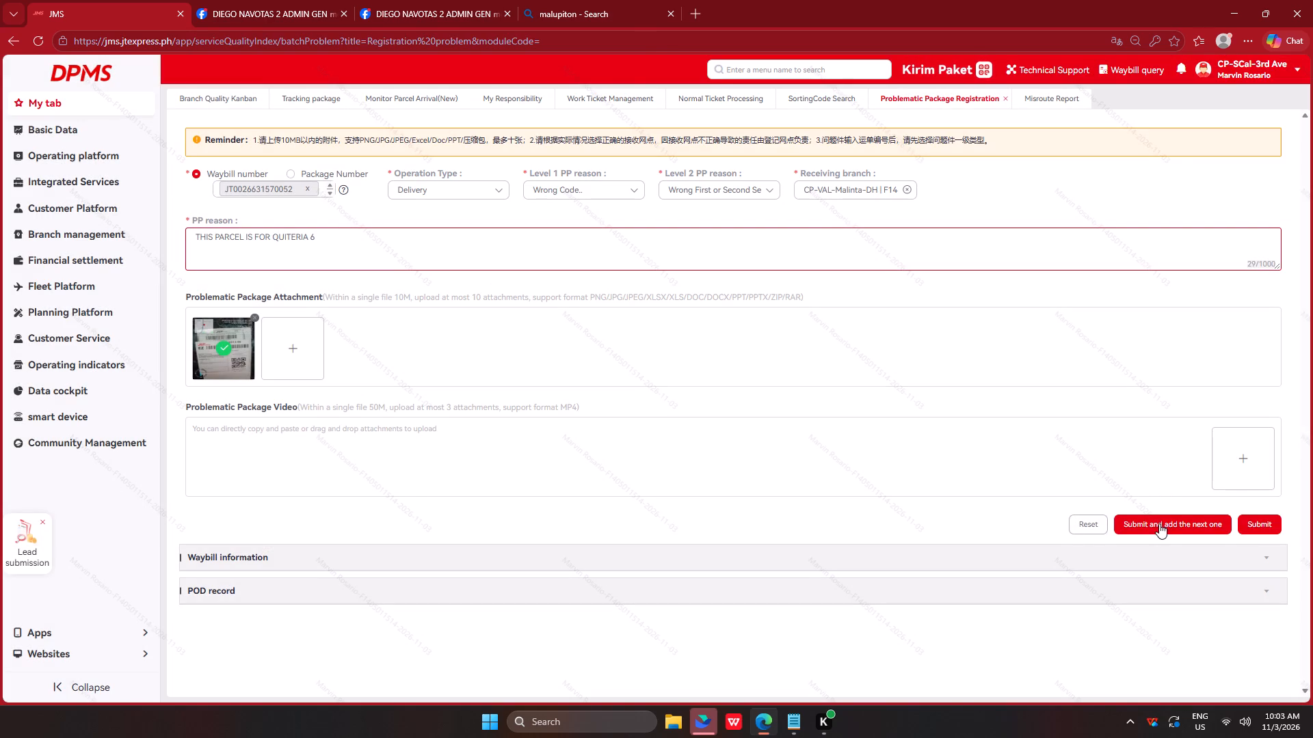
Submit this problematic package registration and continue with a new one.
{"action": "left_click", "coordinate": [1159, 523]}
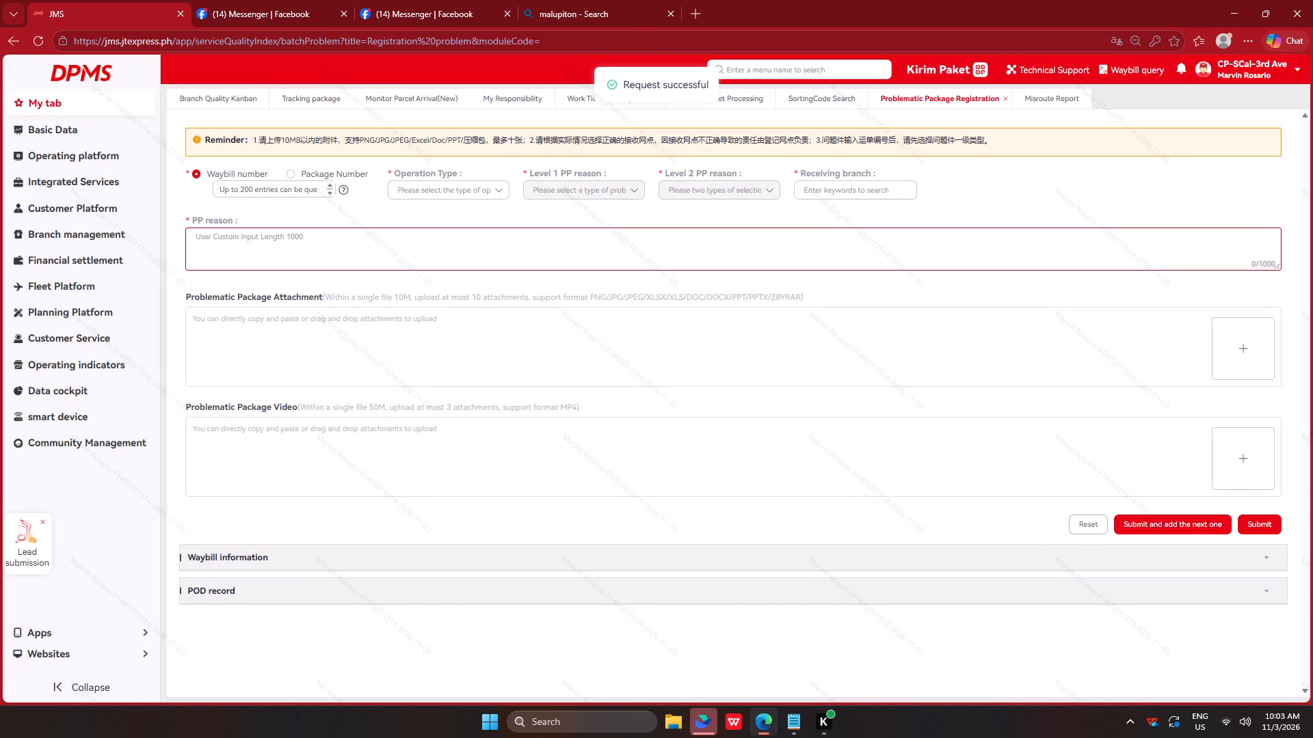